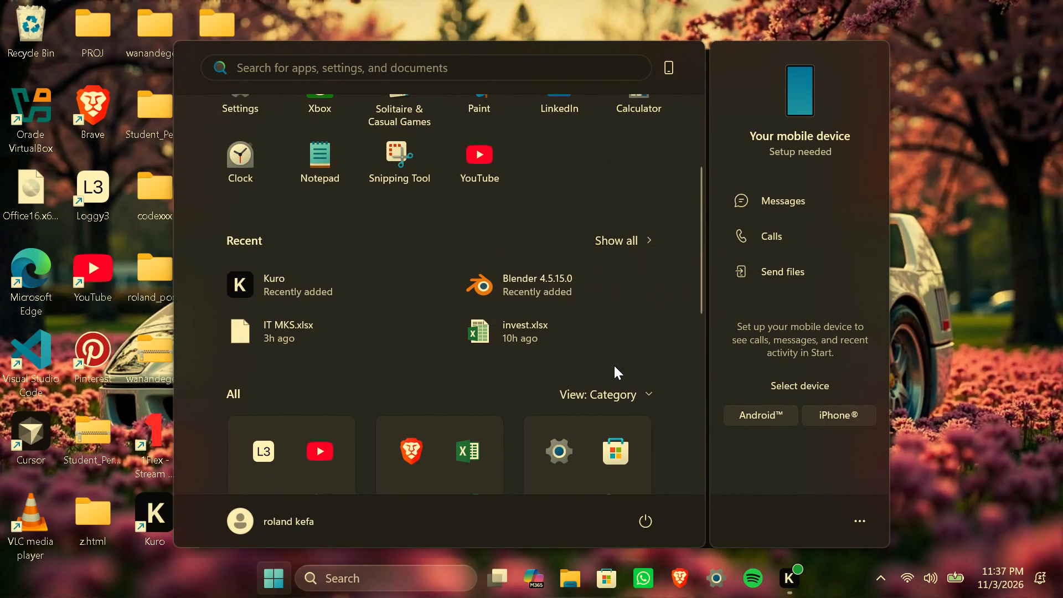
Open the recent workbook IT MKS.xlsx in Excel and maximize its window.
{"action": "left_click", "coordinate": [333, 334]}
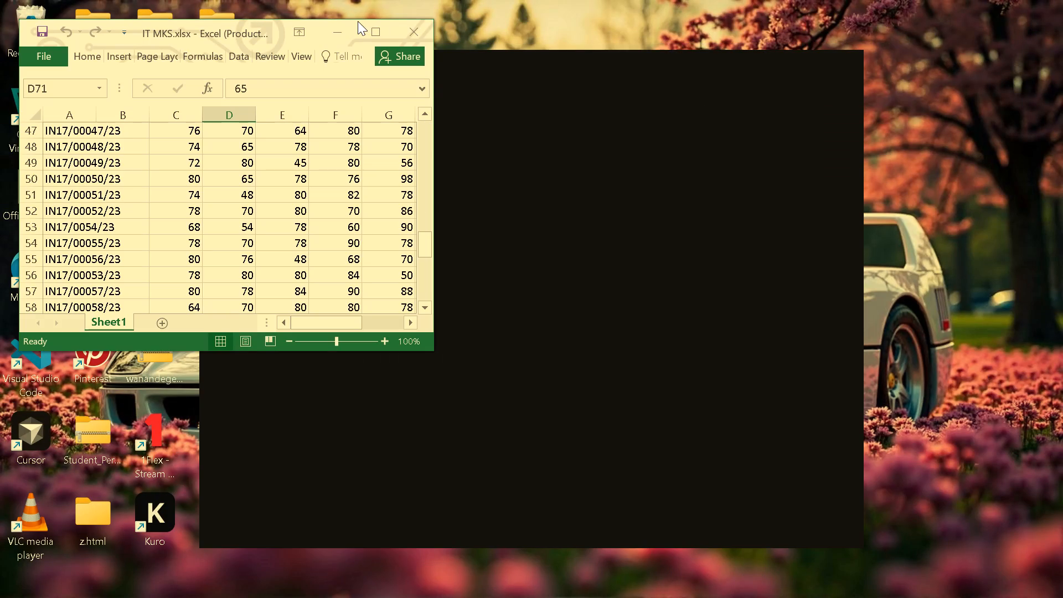
{"action": "left_click", "coordinate": [370, 28]}
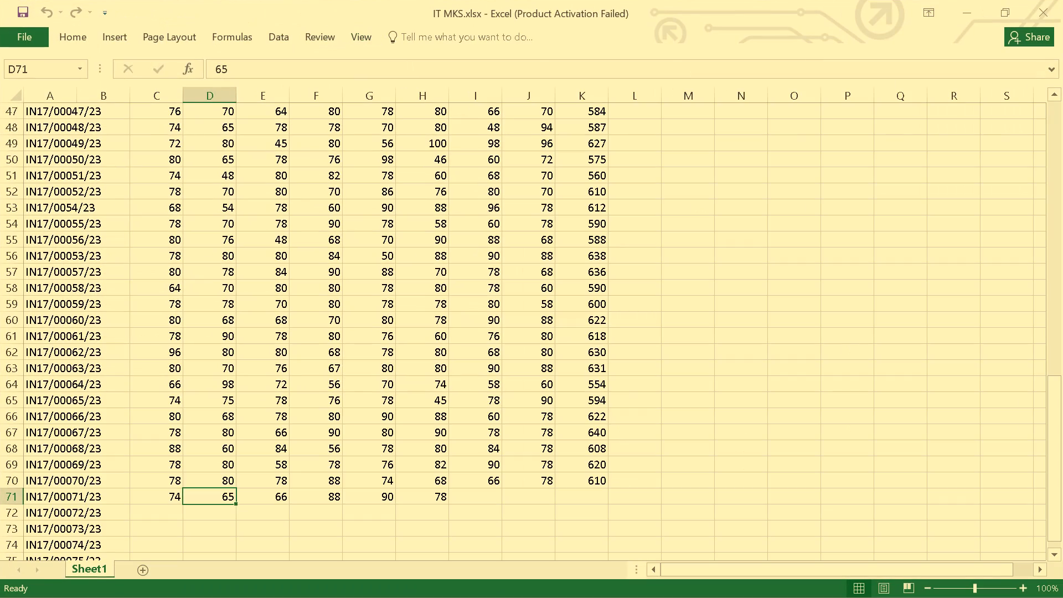
Dismiss the Microsoft Office Activation Wizard dialog.
{"action": "scroll", "coordinate": [403, 350], "scroll_direction": "down", "scroll_amount": 2}
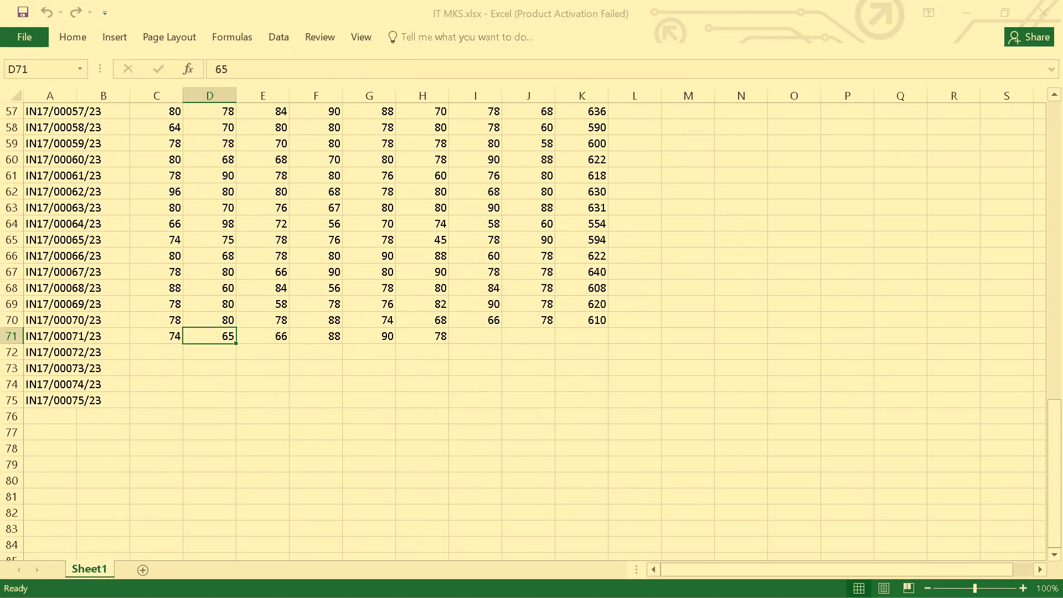
{"action": "left_click", "coordinate": [690, 469]}
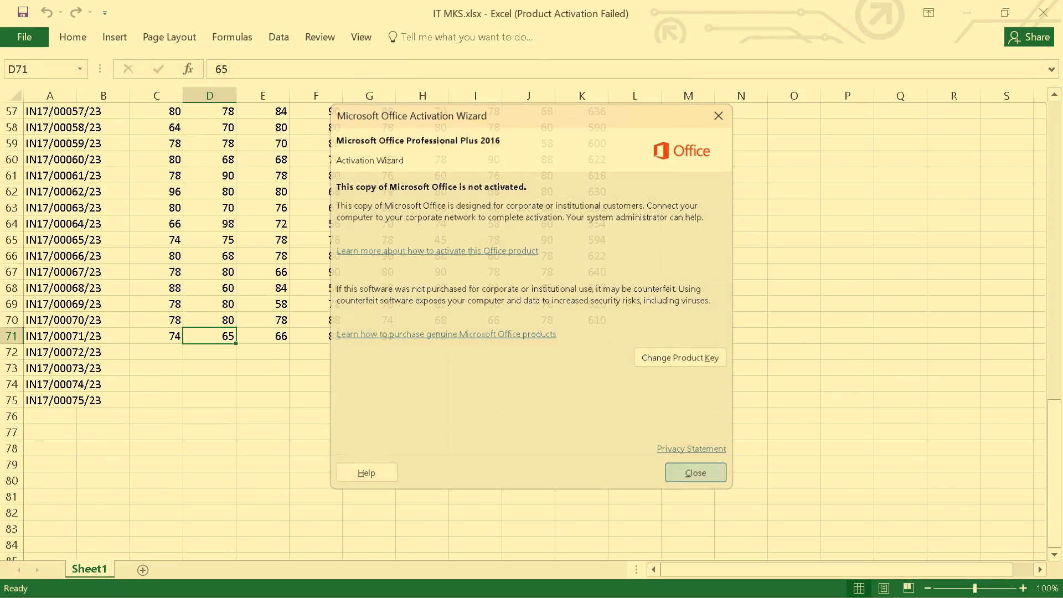
{"action": "scroll", "coordinate": [447, 284], "scroll_direction": "up", "scroll_amount": 3}
{"action": "scroll", "coordinate": [447, 284], "scroll_direction": "down", "scroll_amount": 1}
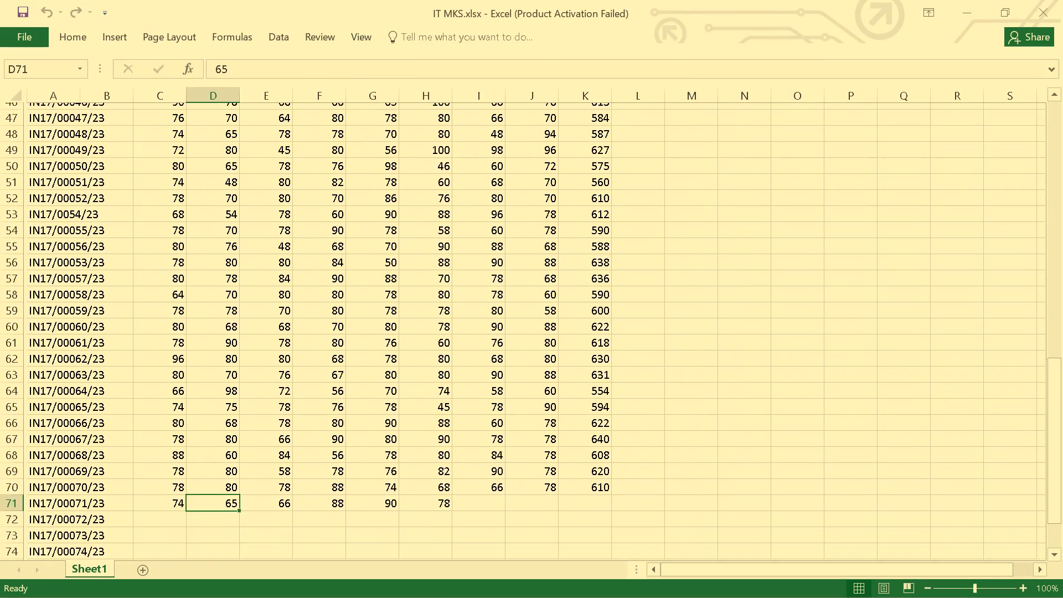
{"action": "left_click", "coordinate": [466, 462]}
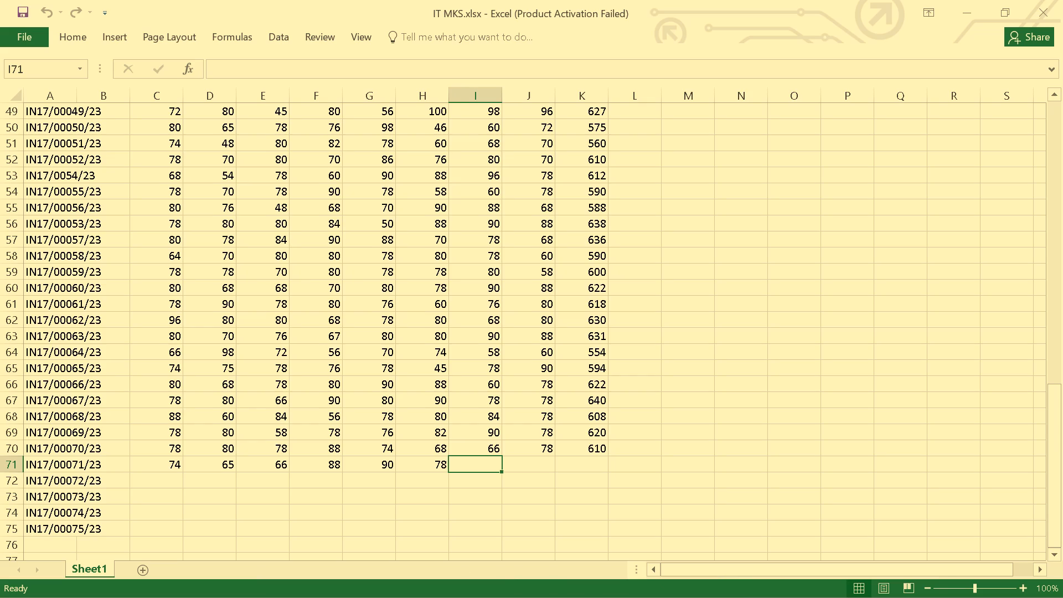
{"action": "type", "text": "75"}
{"action": "key", "text": "Right"}
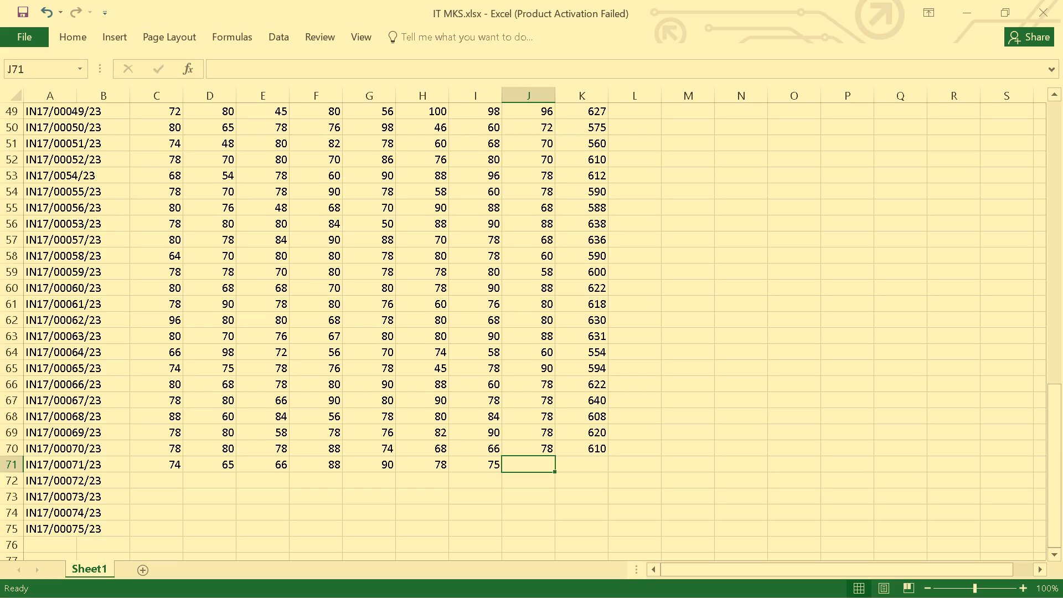
{"action": "type", "text": "78"}
{"action": "key", "text": "Right"}
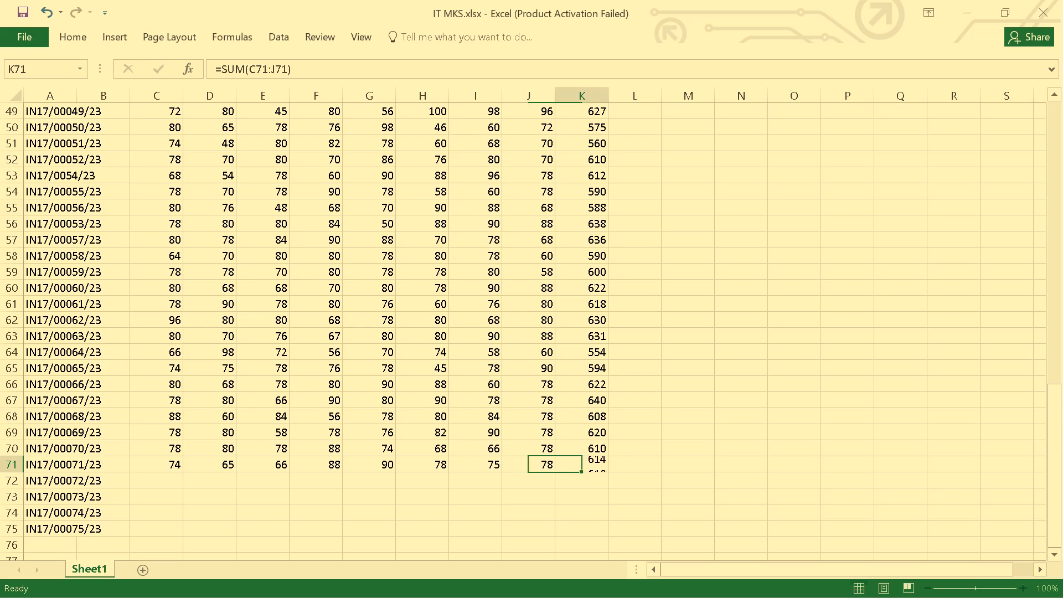
{"action": "left_click", "coordinate": [160, 478]}
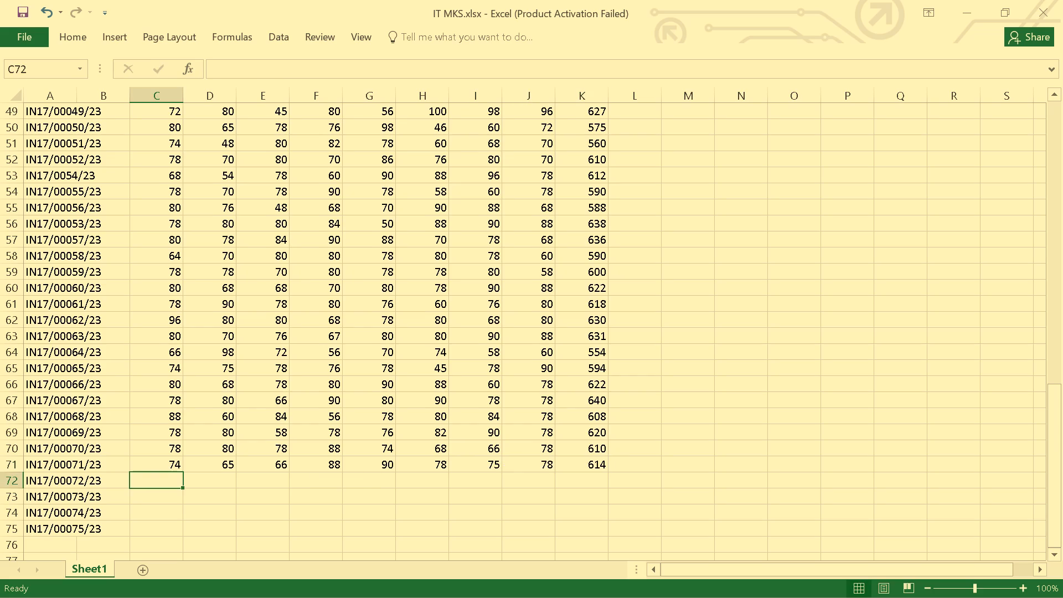
{"action": "type", "text": "78"}
{"action": "key", "text": "Right"}
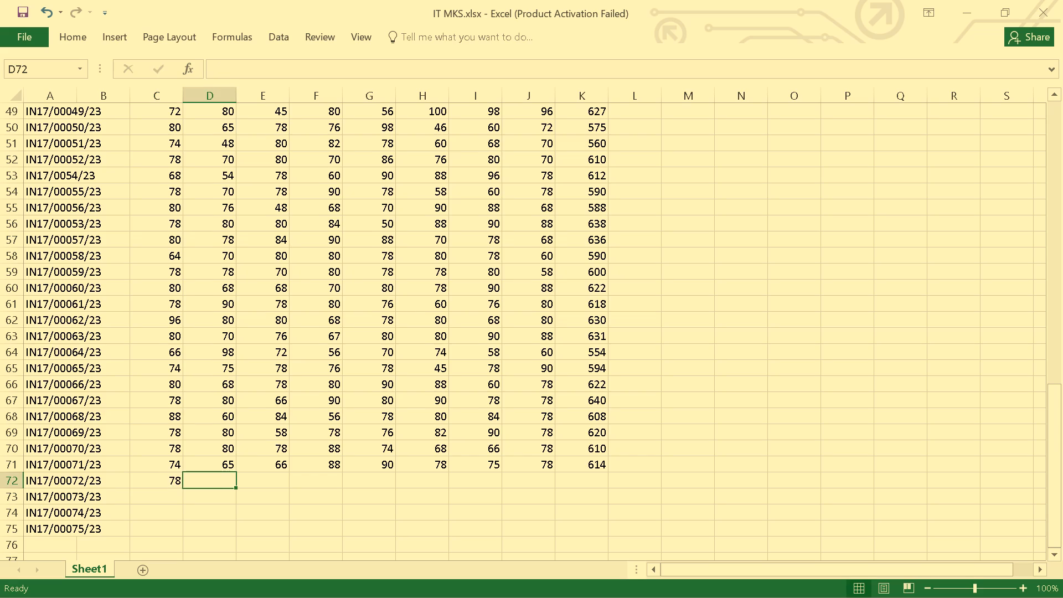
{"action": "type", "text": "70"}
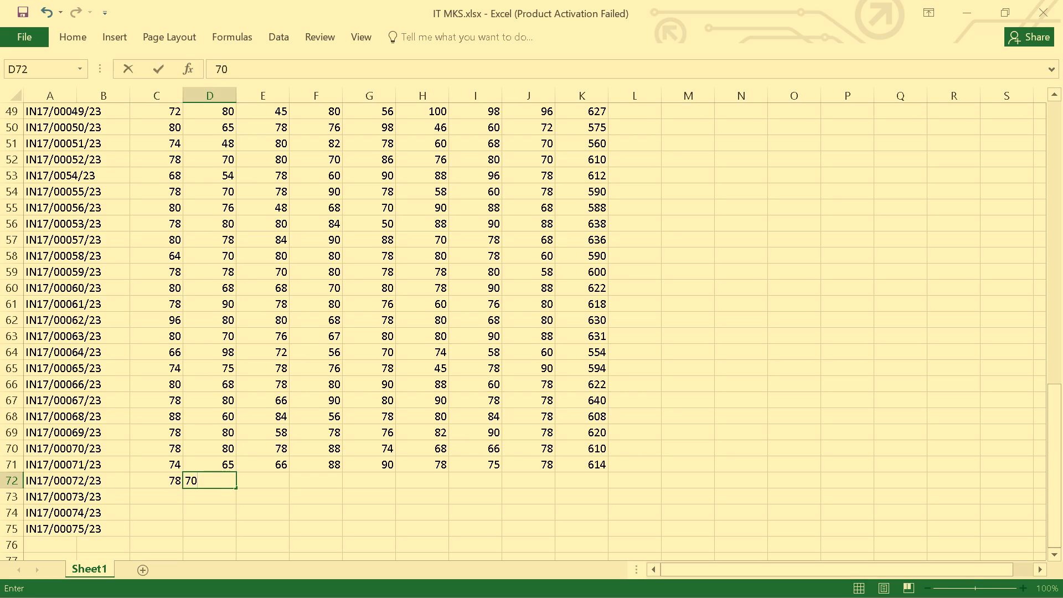
{"action": "key", "text": "Right"}
{"action": "key", "text": "8"}
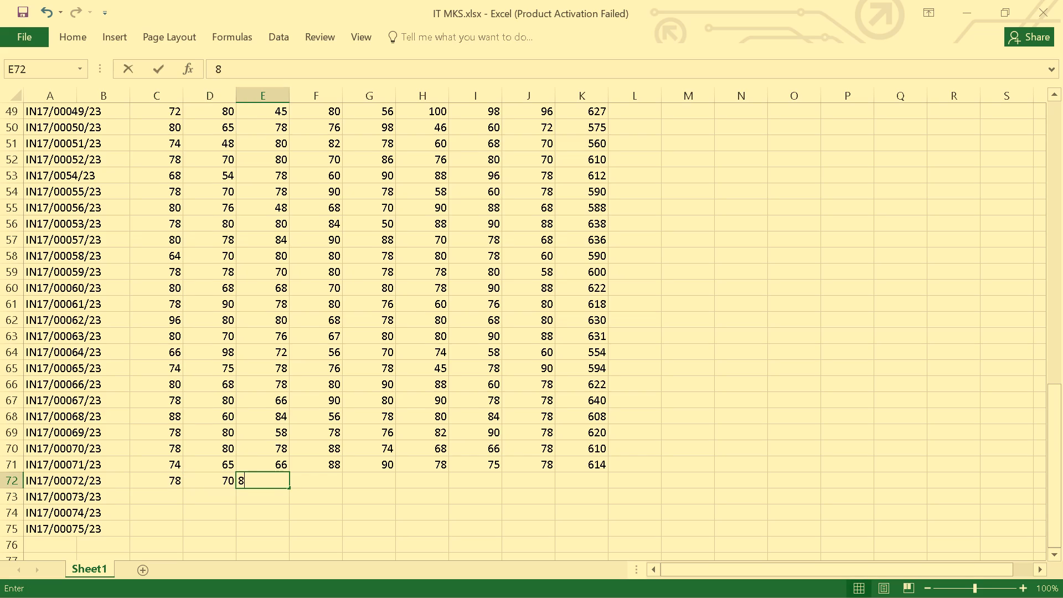
{"action": "key", "text": "0"}
{"action": "key", "text": "Right"}
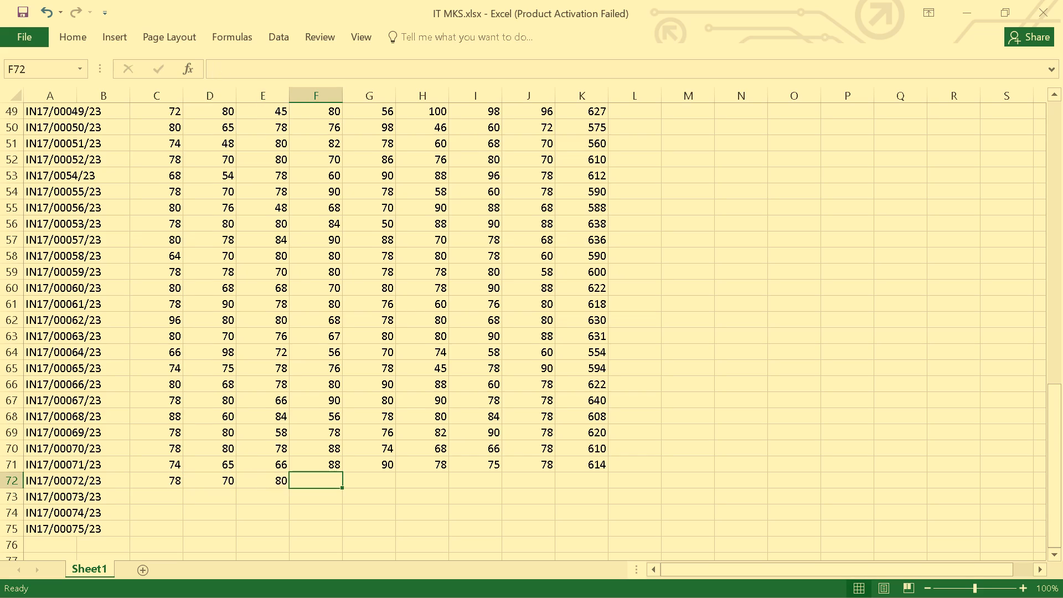
{"action": "type", "text": "70"}
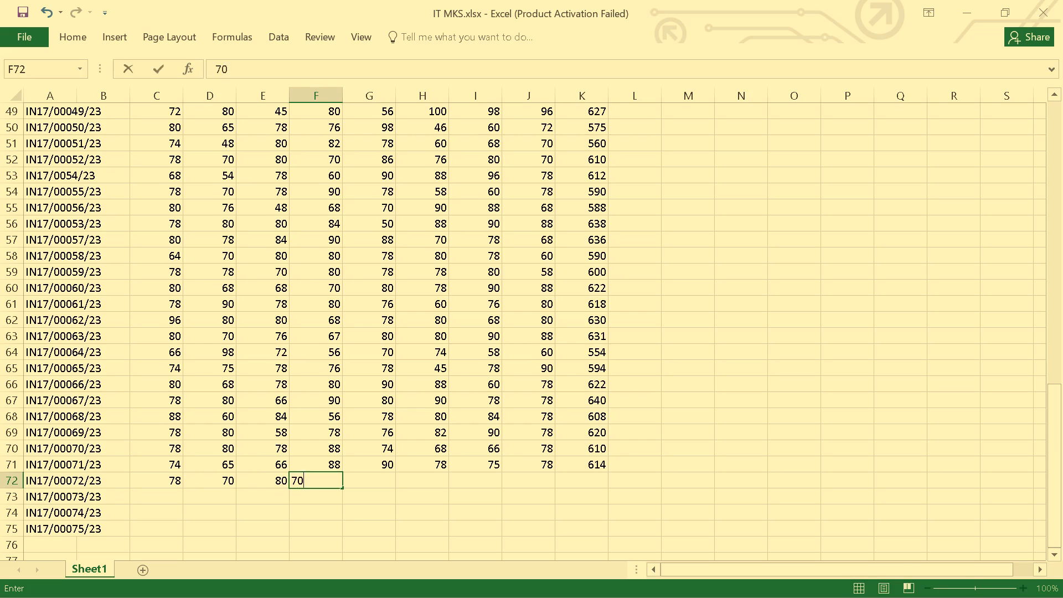
{"action": "key", "text": "Right"}
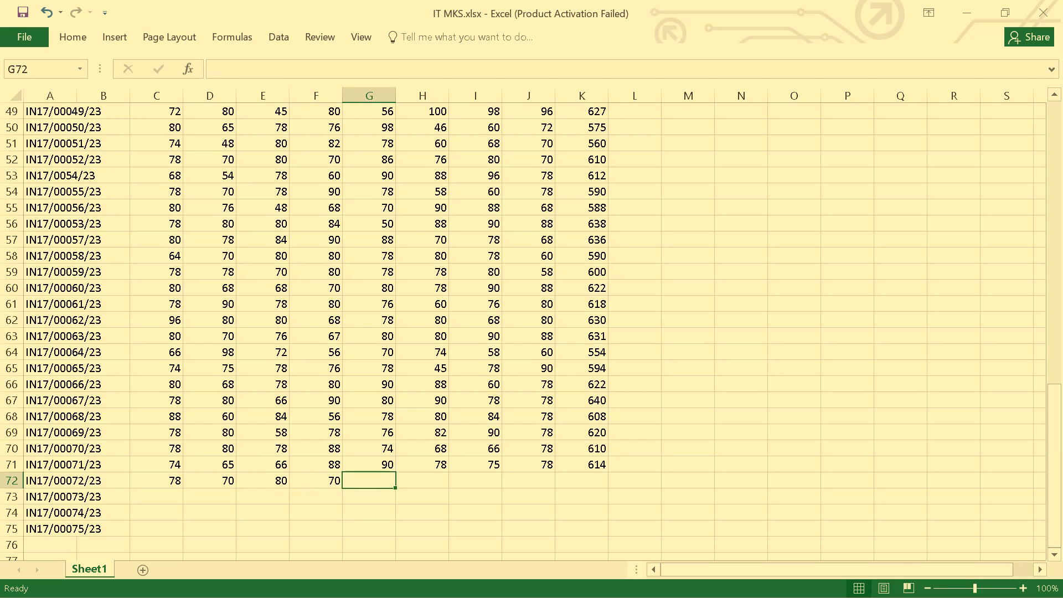
{"action": "key", "text": "7"}
{"action": "key", "text": "6"}
{"action": "key", "text": "Right"}
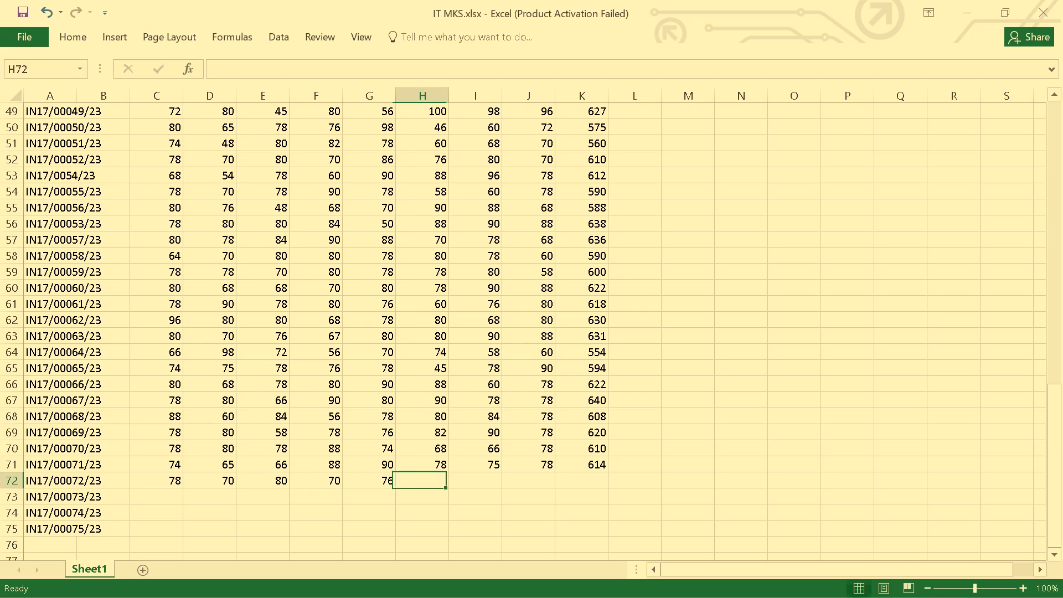
{"action": "type", "text": "68"}
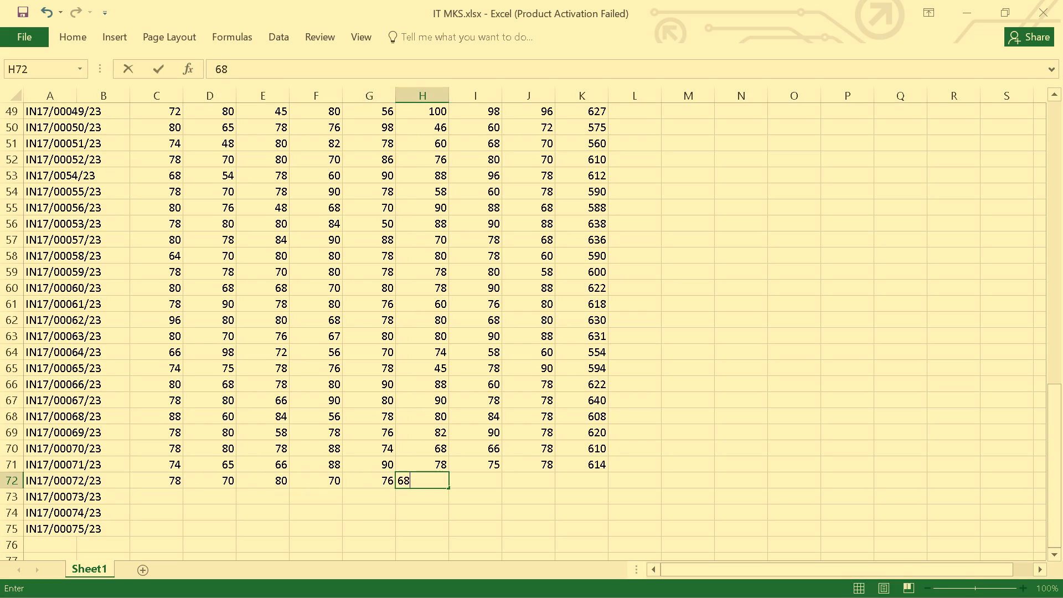
{"action": "key", "text": "Right"}
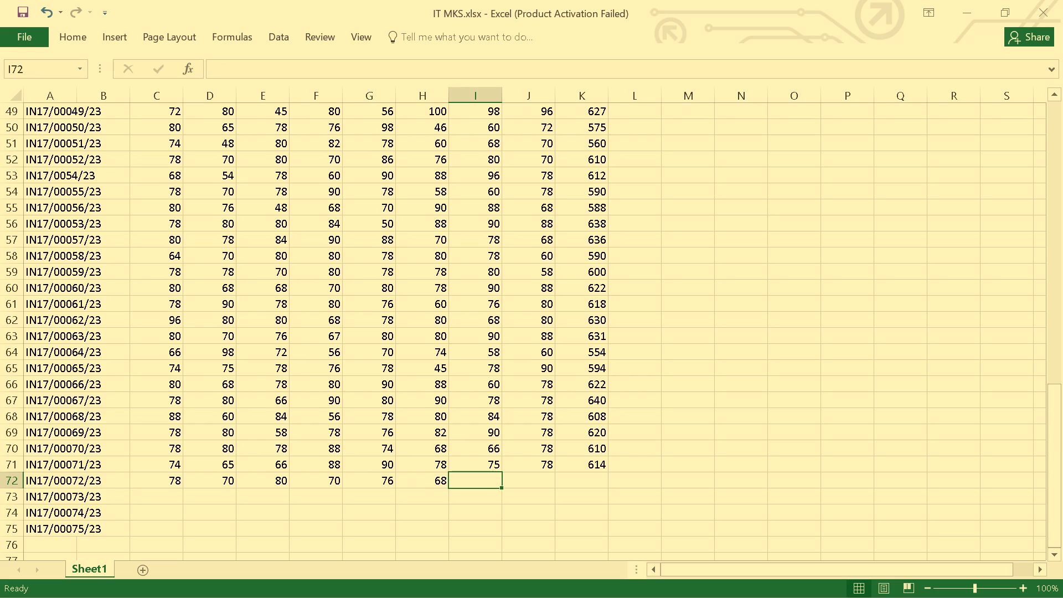
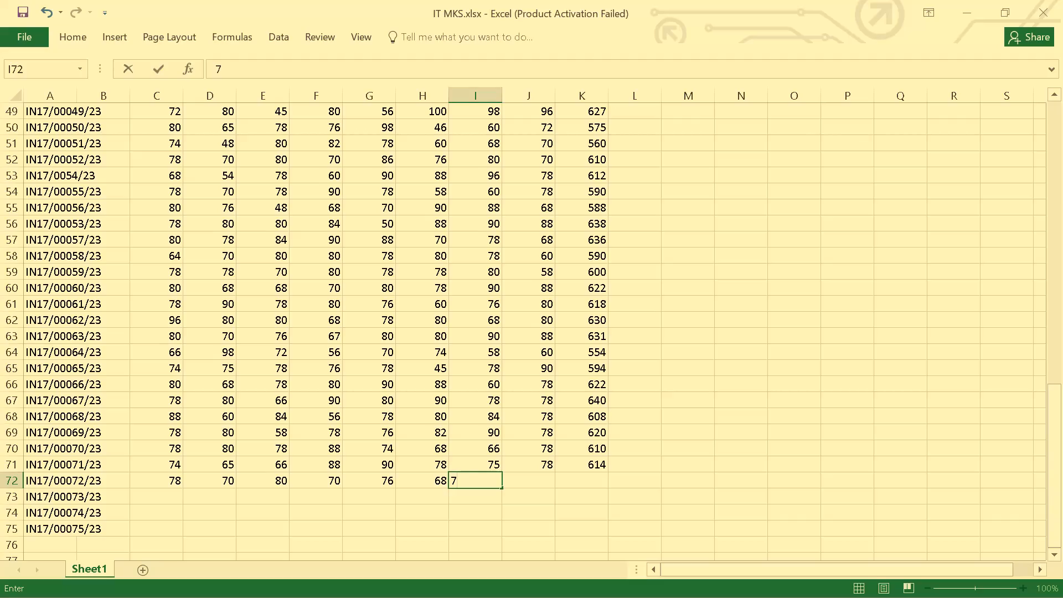
{"action": "key", "text": "0"}
{"action": "key", "text": "Right"}
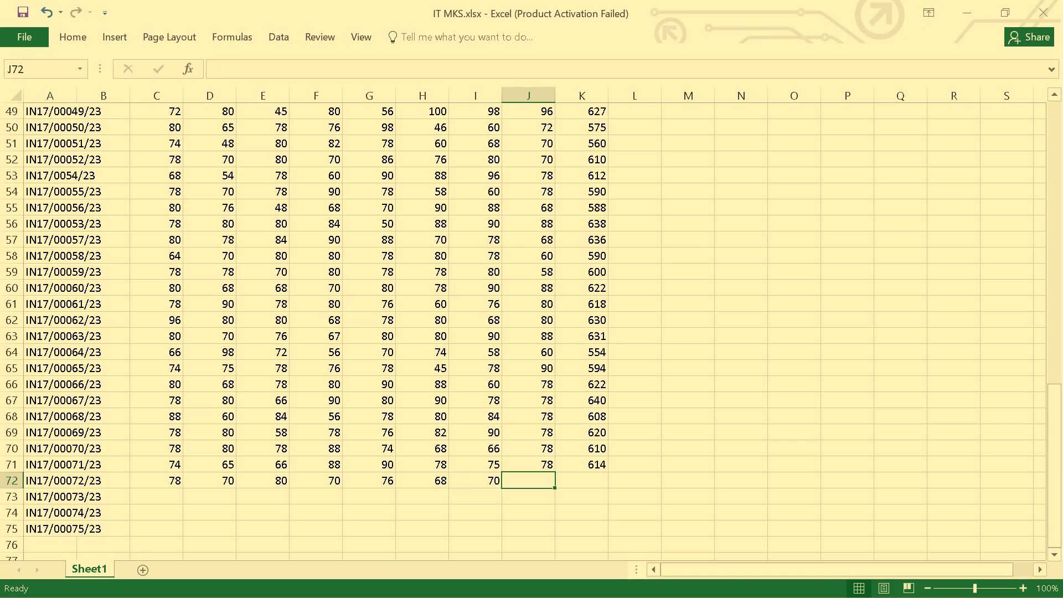
{"action": "key", "text": "7"}
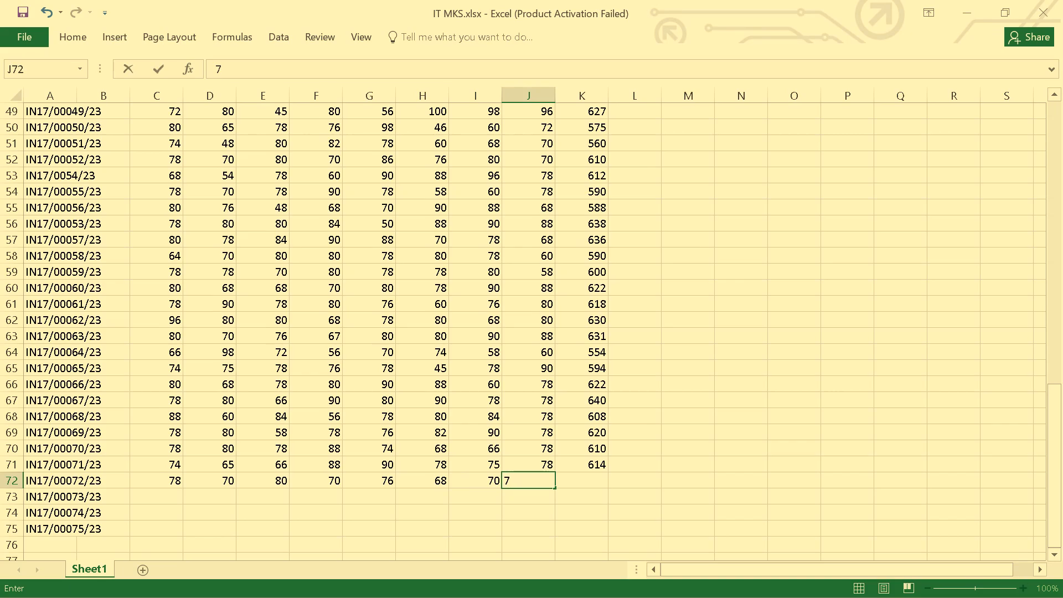
{"action": "key", "text": "8"}
{"action": "key", "text": "Right"}
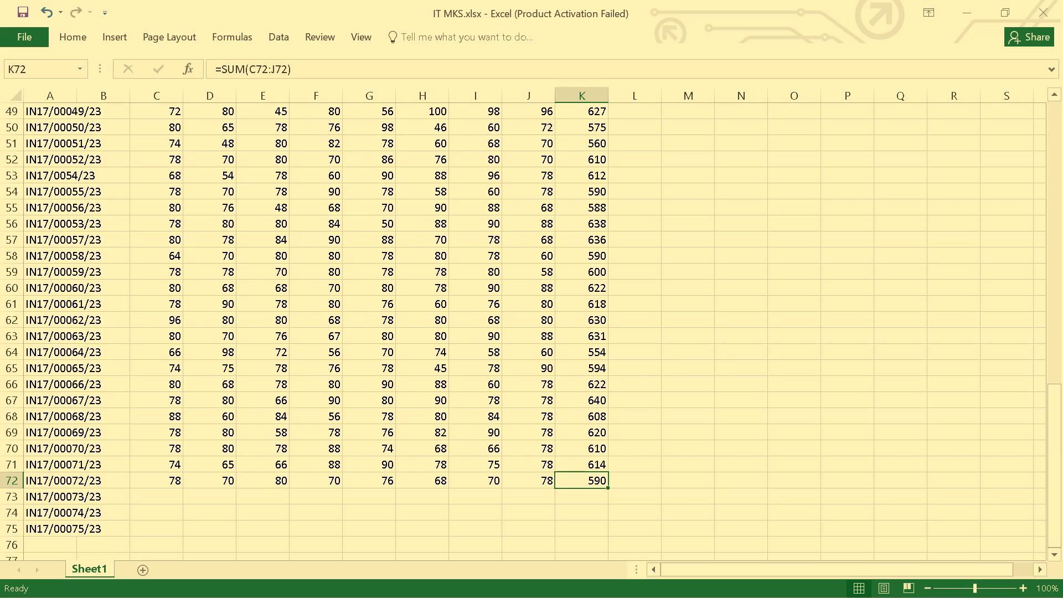
{"action": "left_click", "coordinate": [169, 487]}
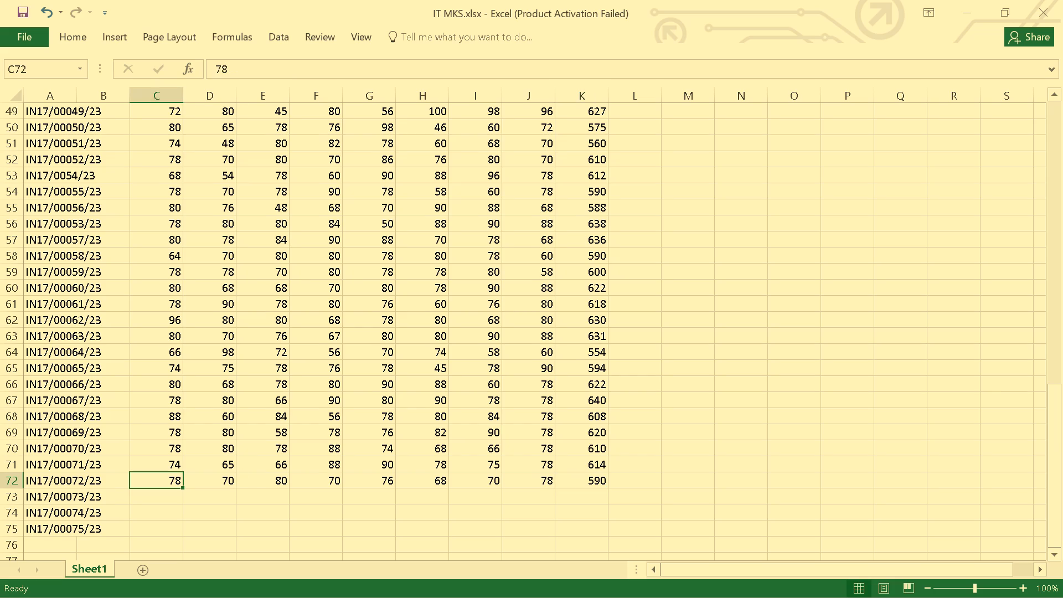
{"action": "scroll", "coordinate": [169, 487], "scroll_direction": "down", "scroll_amount": 2}
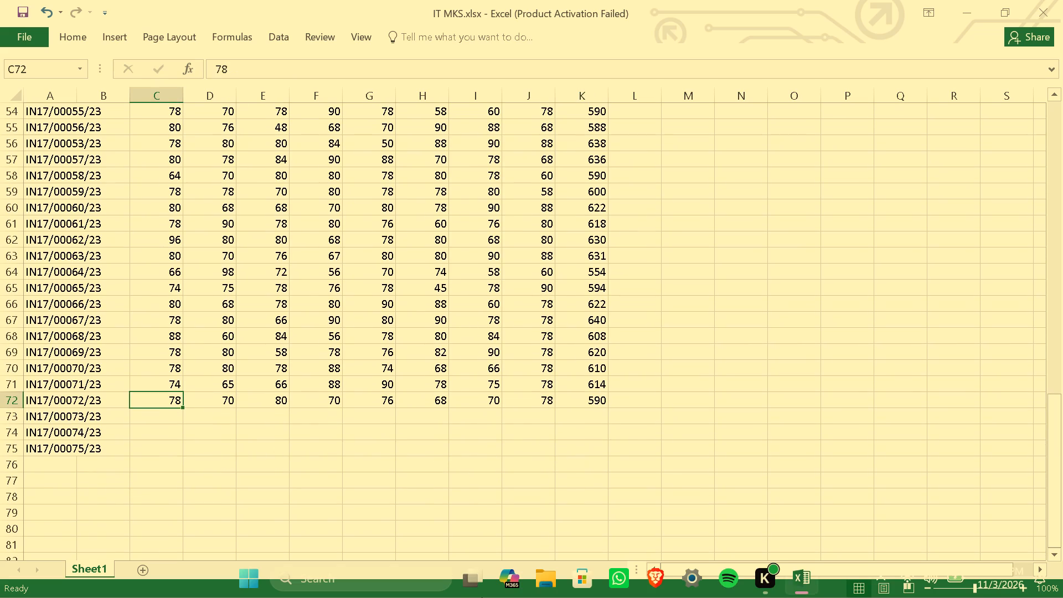
{"action": "left_click", "coordinate": [163, 414]}
{"action": "type", "text": "87"}
{"action": "key", "text": "BackSpace"}
{"action": "key", "text": "0"}
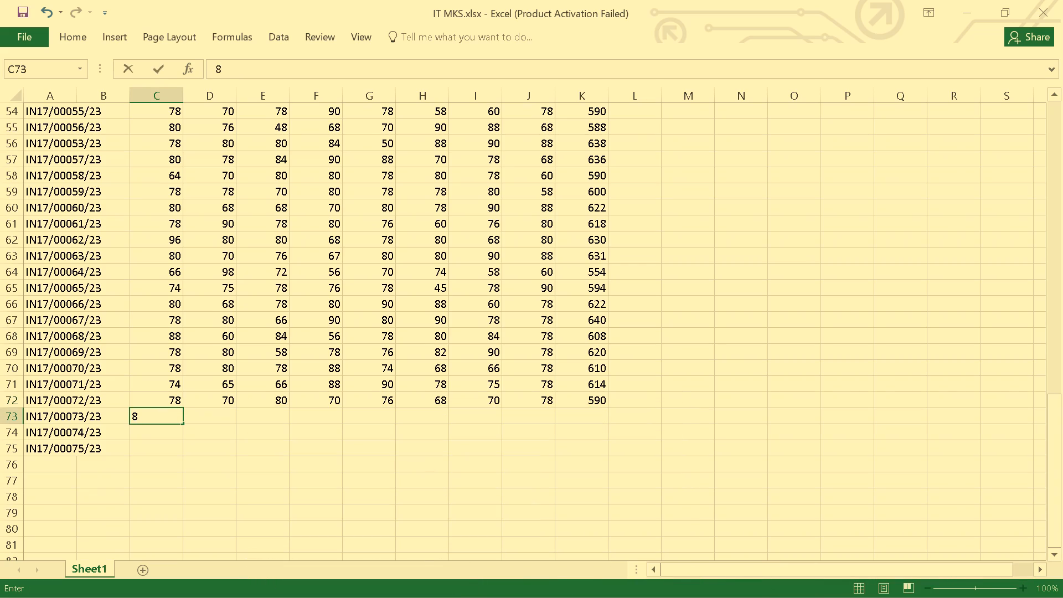
{"action": "key", "text": "Right"}
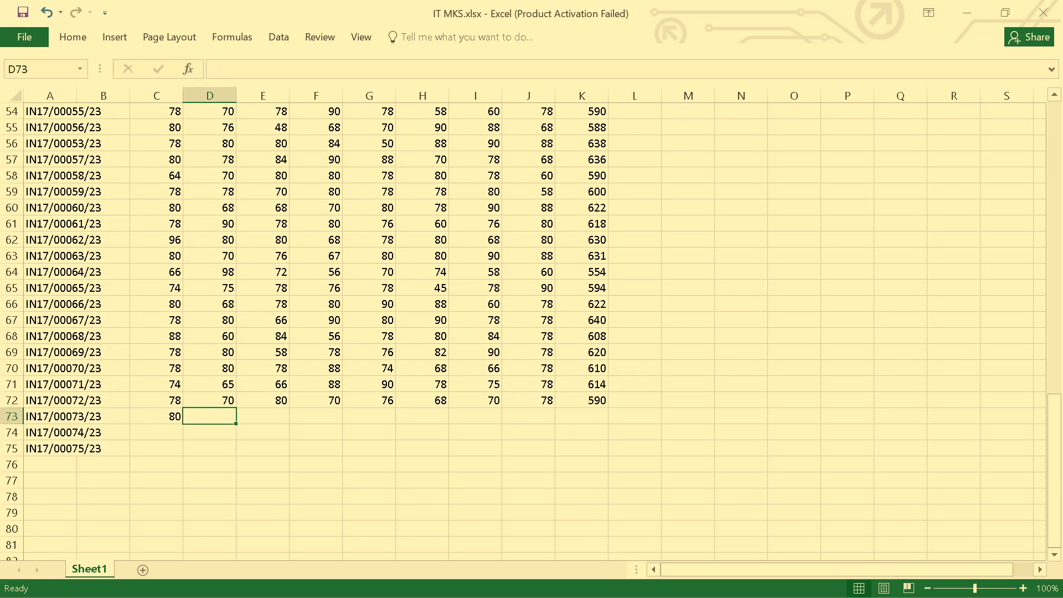
{"action": "key", "text": "8"}
{"action": "key", "text": "5"}
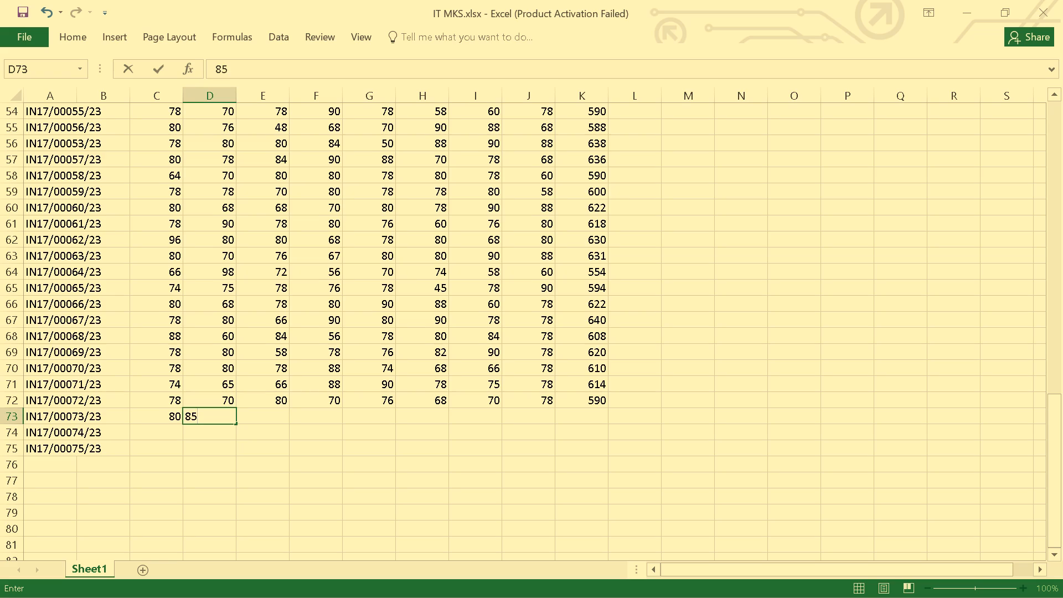
{"action": "key", "text": "Right"}
{"action": "type", "text": "72"}
{"action": "key", "text": "Right"}
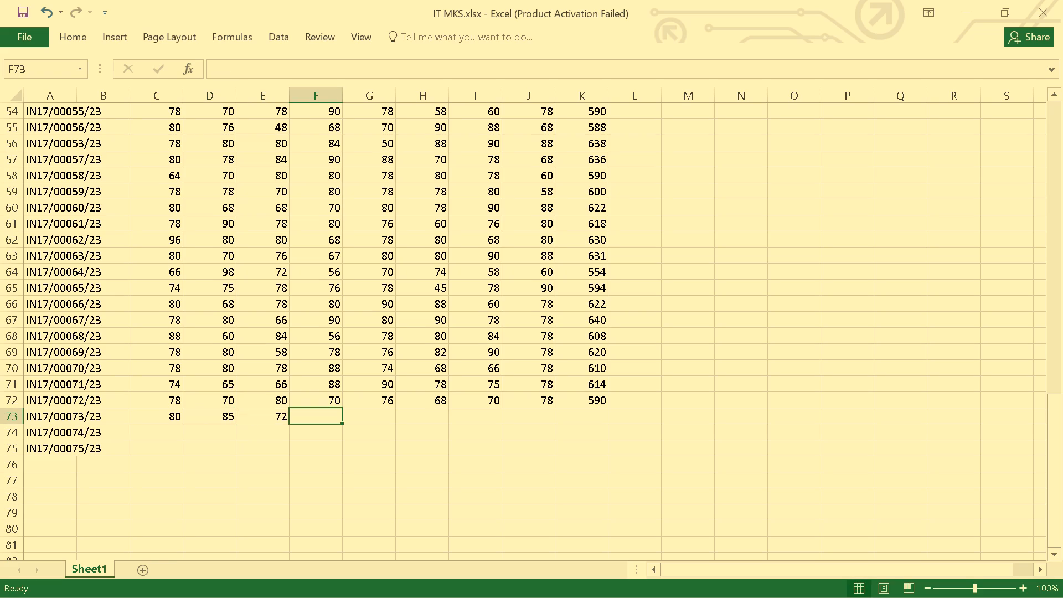
{"action": "type", "text": "78"}
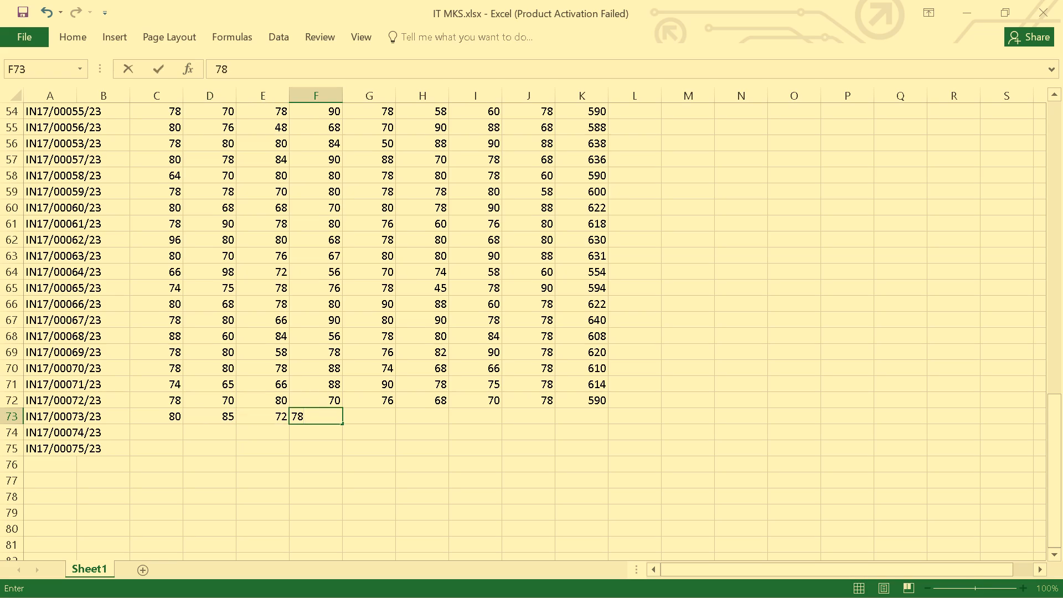
{"action": "key", "text": "Right"}
{"action": "type", "text": "78"}
{"action": "key", "text": "BackSpace"}
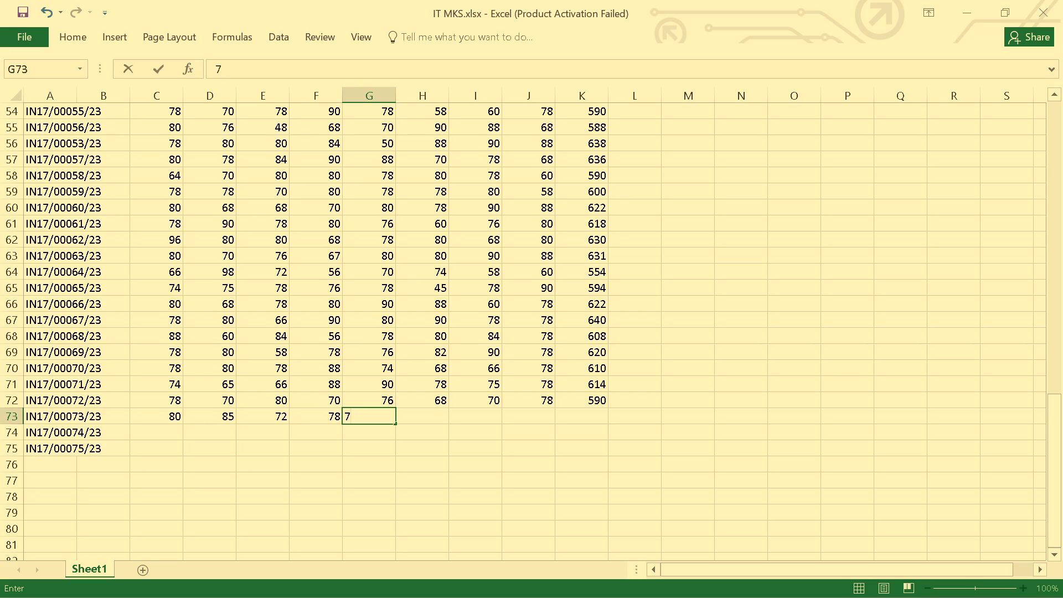
{"action": "key", "text": "5"}
{"action": "key", "text": "Right"}
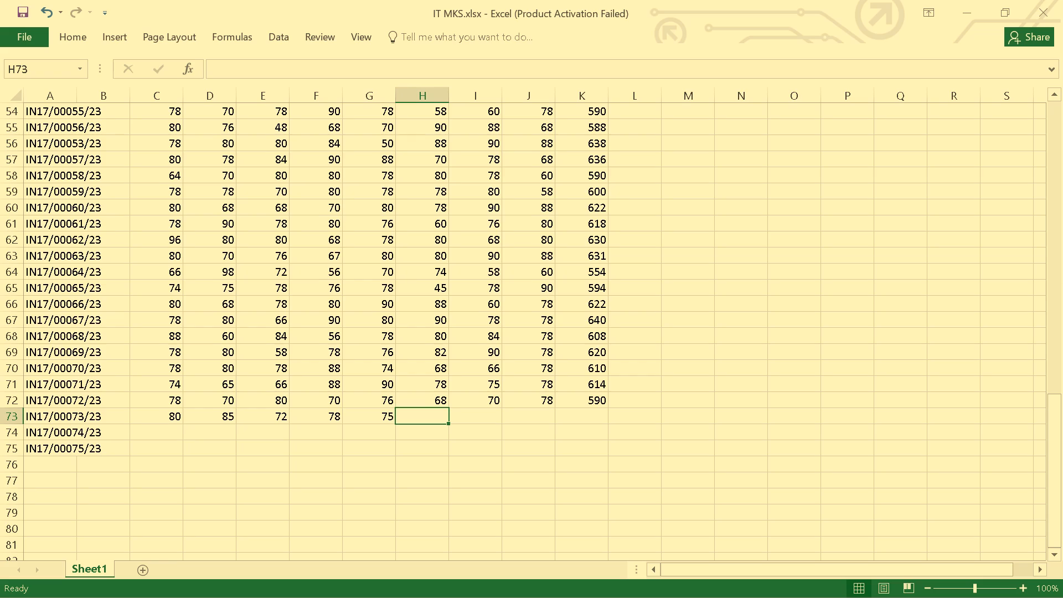
{"action": "type", "text": "76"}
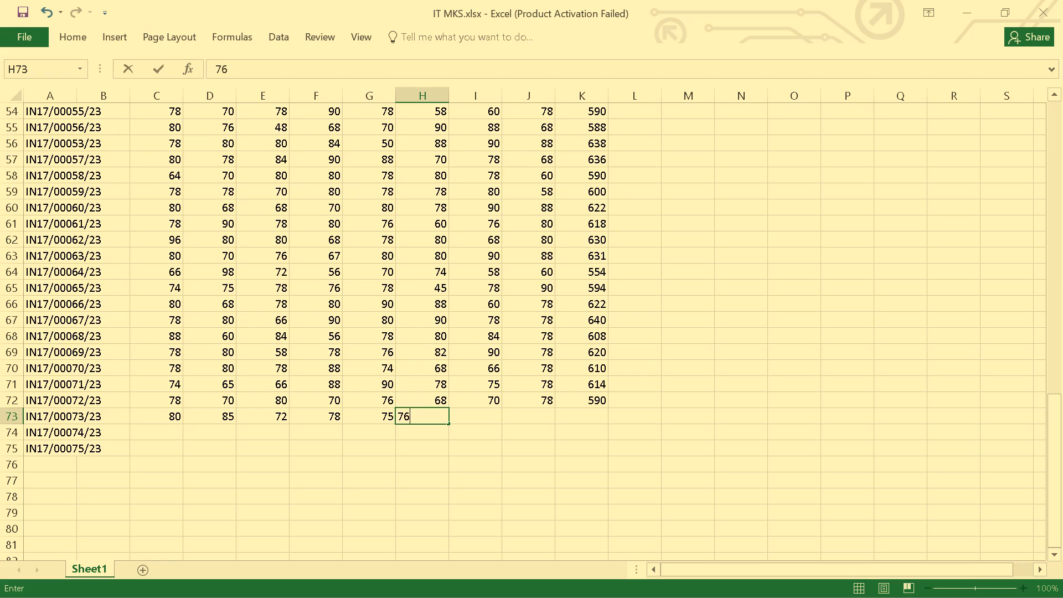
{"action": "key", "text": "Right"}
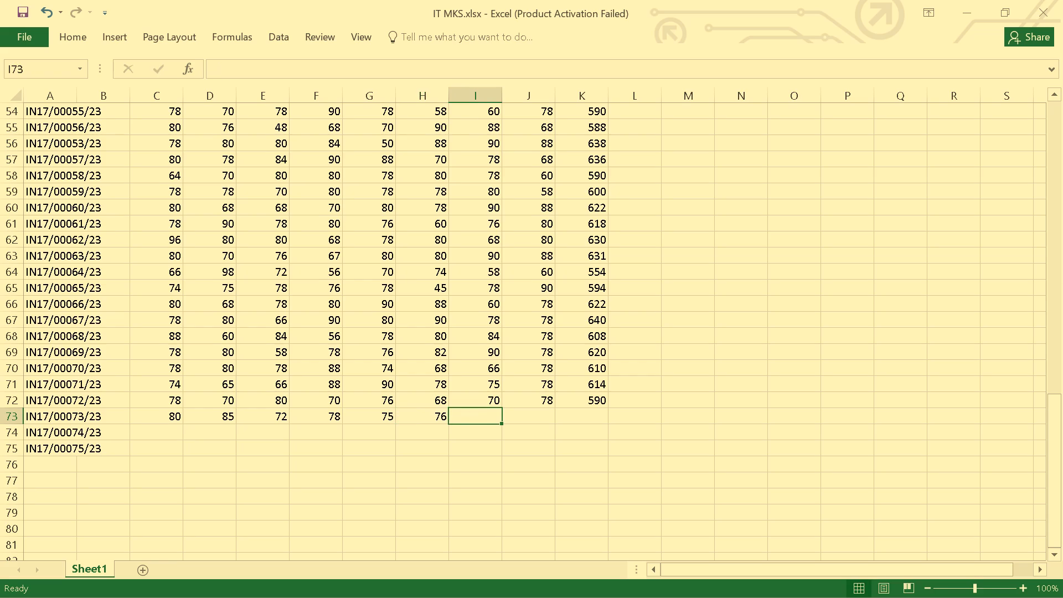
{"action": "type", "text": "75"}
{"action": "key", "text": "Right"}
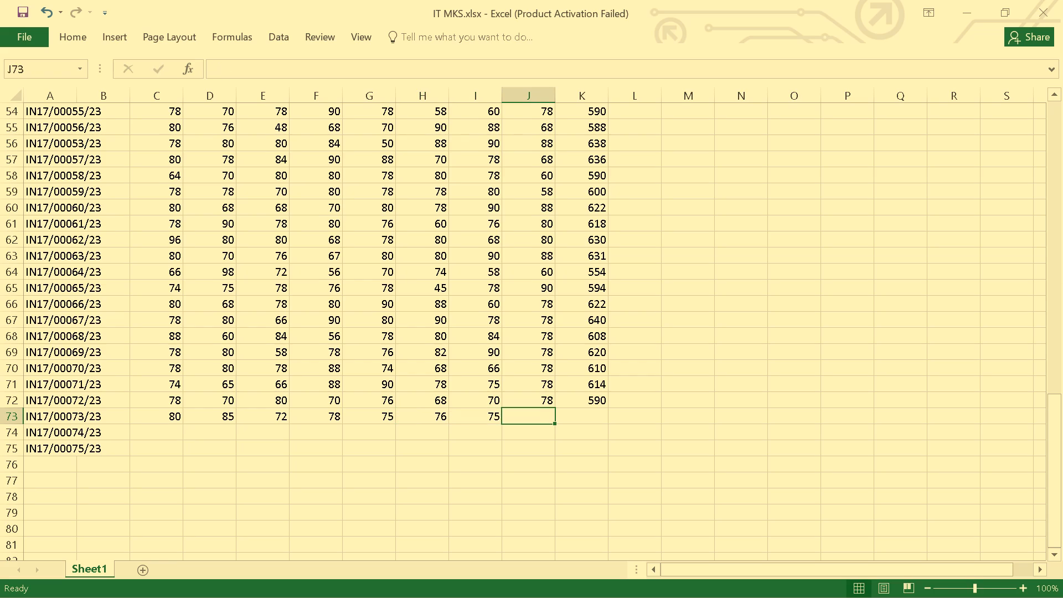
{"action": "type", "text": "78"}
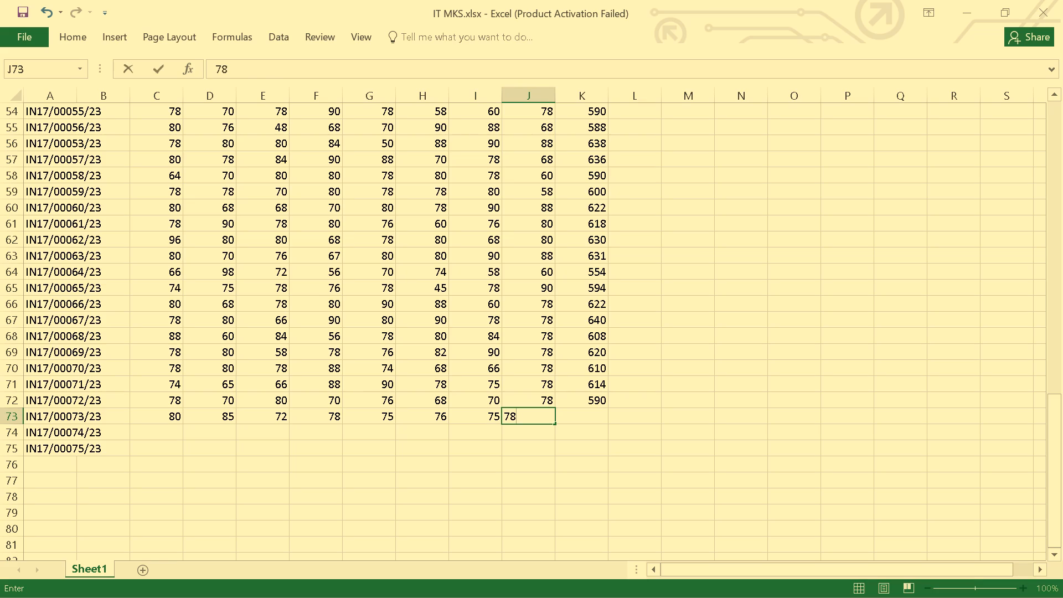
{"action": "key", "text": "Right"}
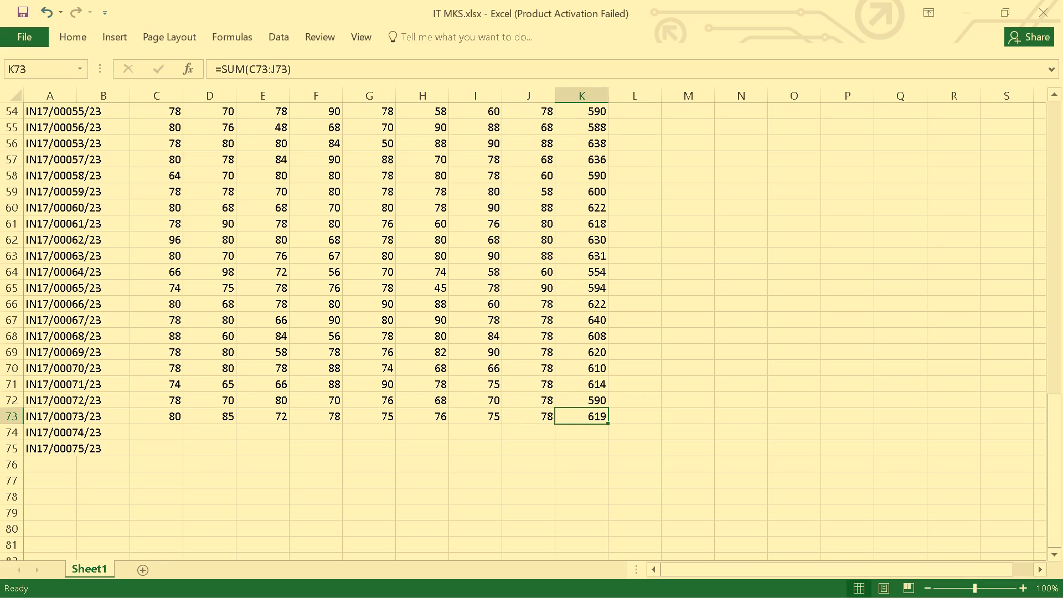
{"action": "left_click", "coordinate": [169, 425]}
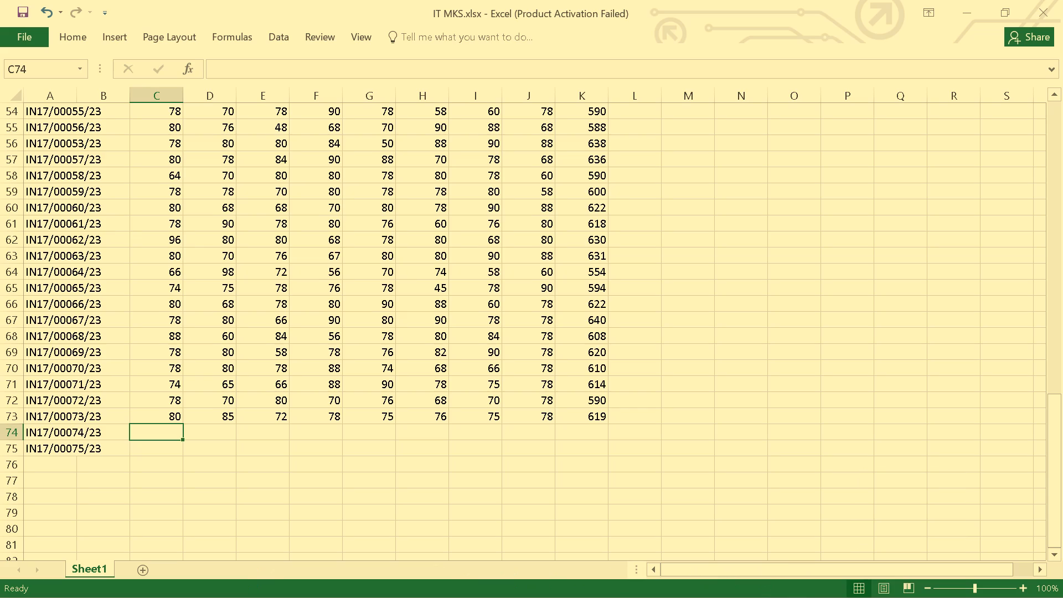
{"action": "type", "text": "78"}
{"action": "key", "text": "Right"}
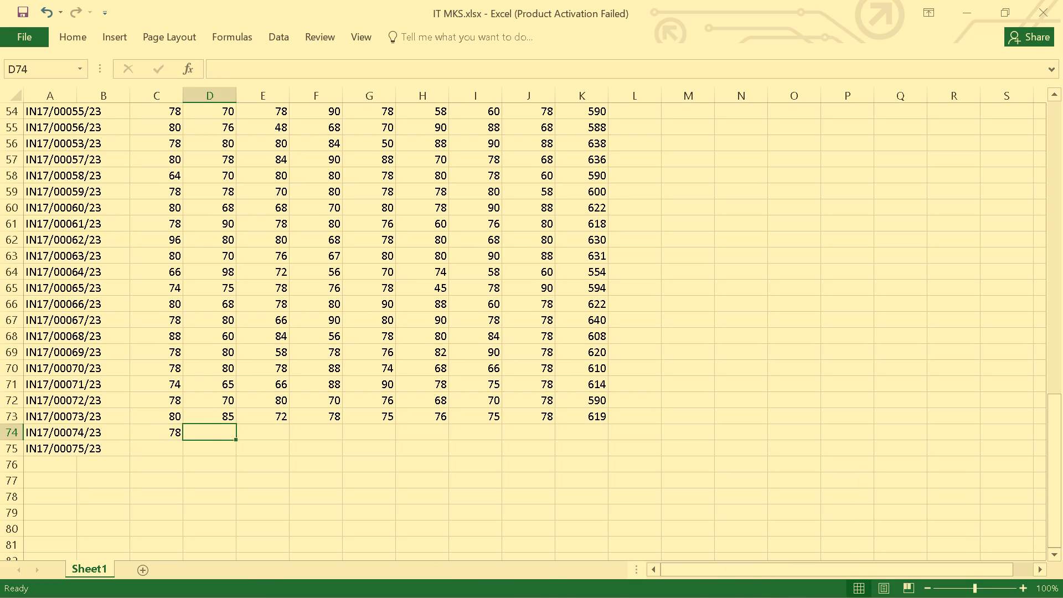
{"action": "key", "text": "9"}
{"action": "key", "text": "0"}
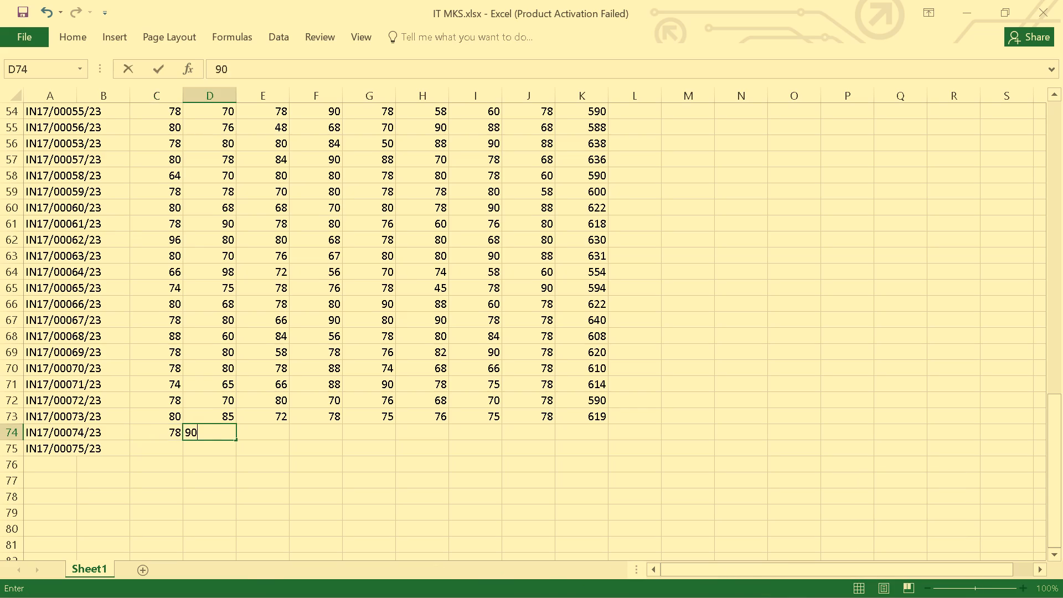
{"action": "key", "text": "Right"}
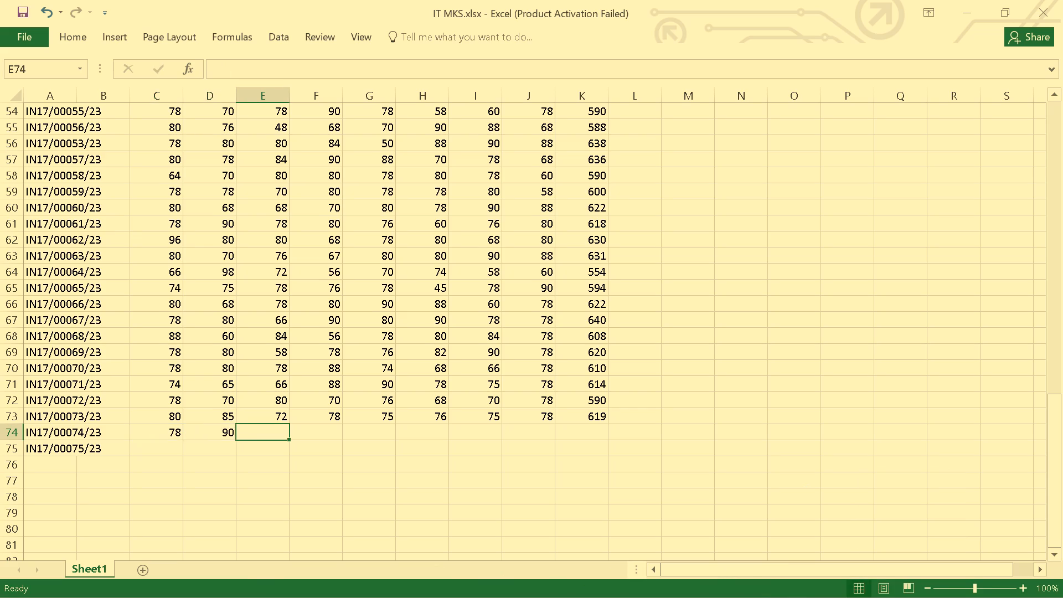
{"action": "type", "text": "90"}
{"action": "key", "text": "BackSpace"}
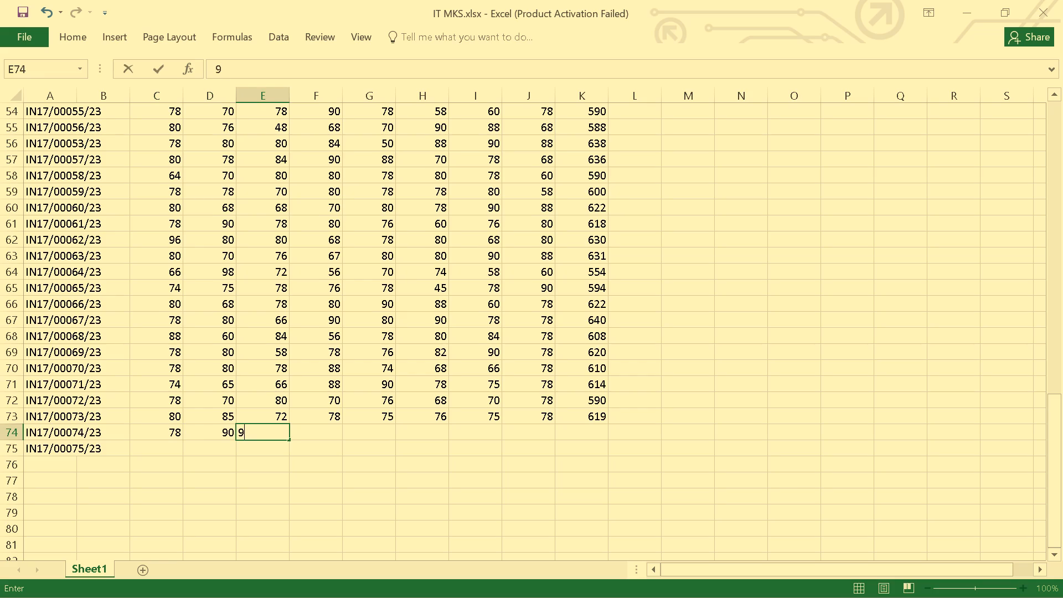
{"action": "key", "text": "BackSpace"}
{"action": "type", "text": "80"}
{"action": "key", "text": "Right"}
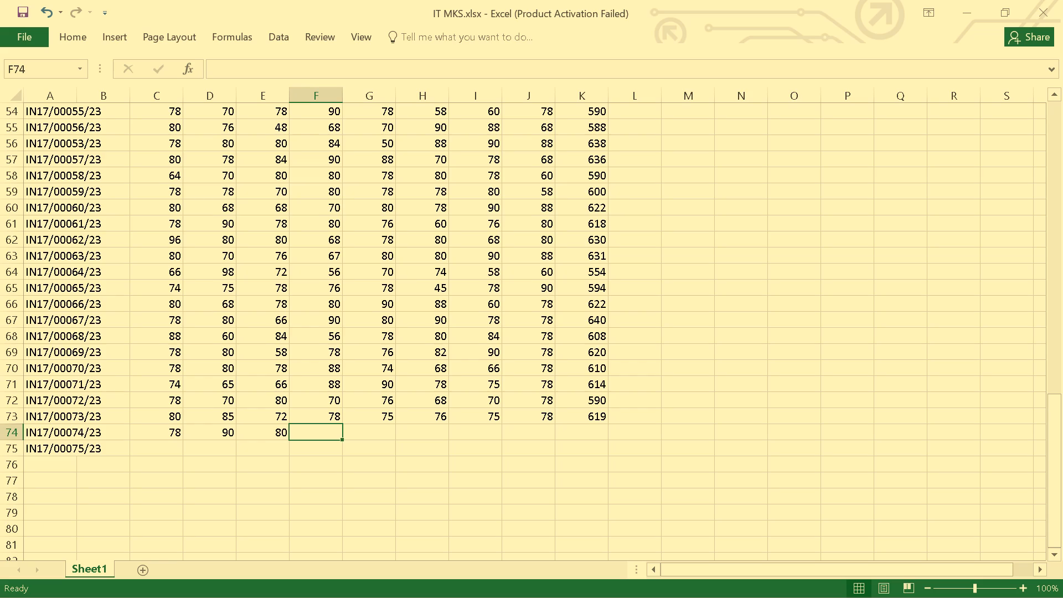
{"action": "type", "text": "75"}
{"action": "key", "text": "Right"}
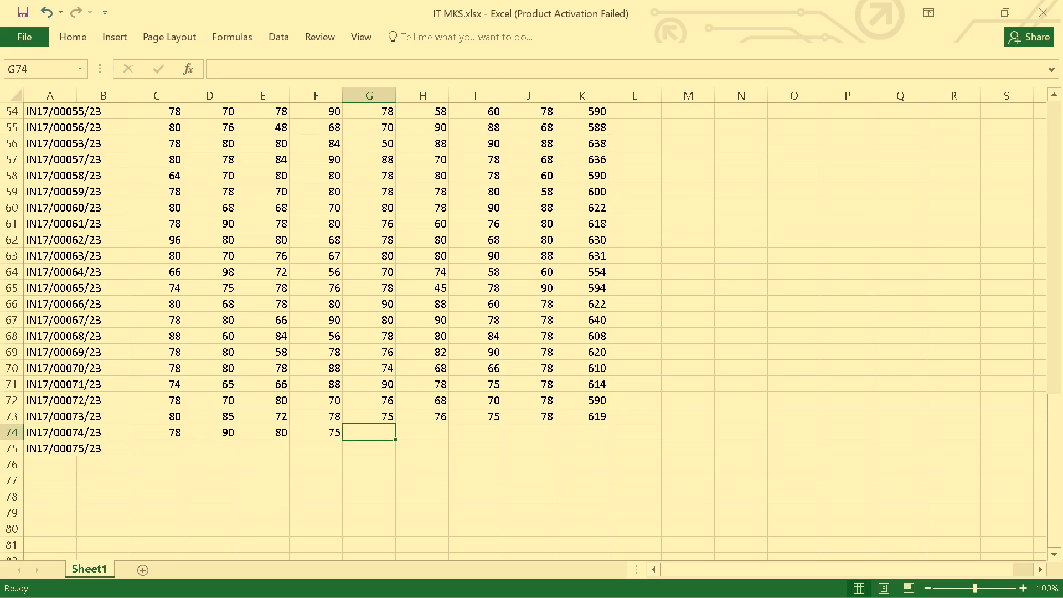
{"action": "type", "text": "50"}
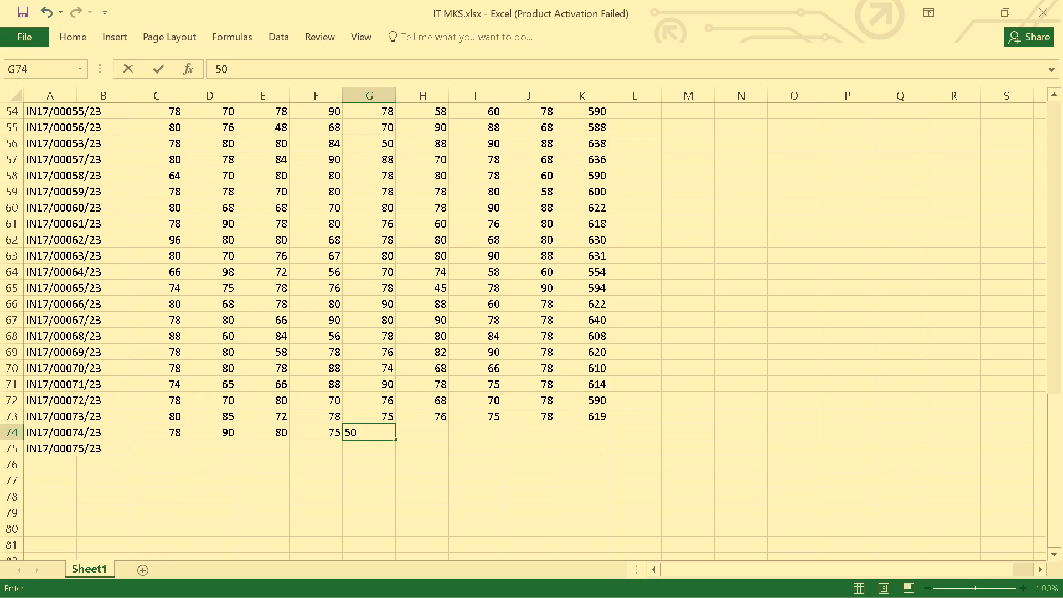
{"action": "key", "text": "Right"}
{"action": "type", "text": "58"}
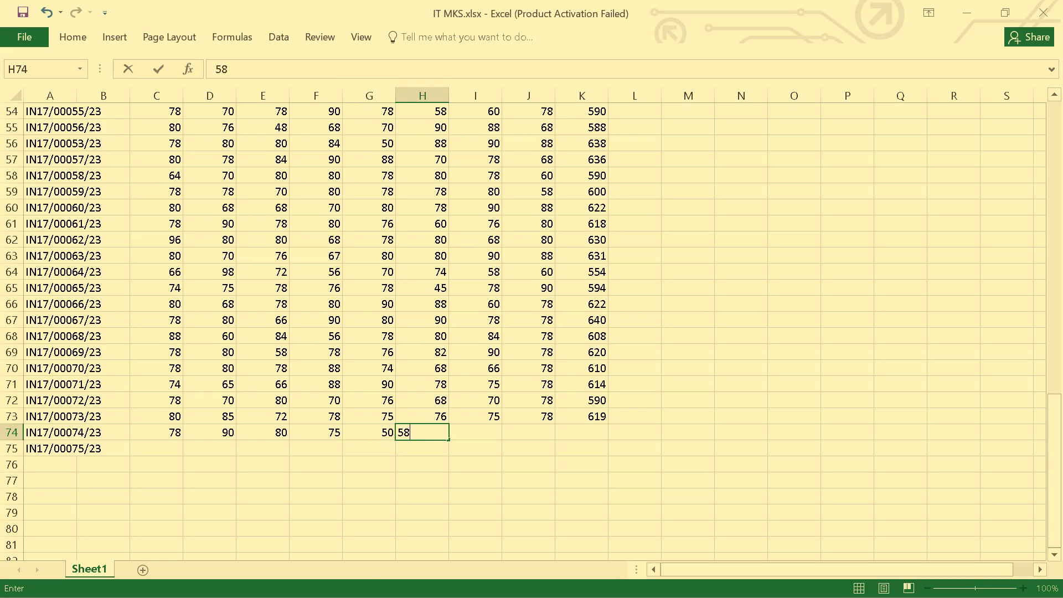
{"action": "key", "text": "Right"}
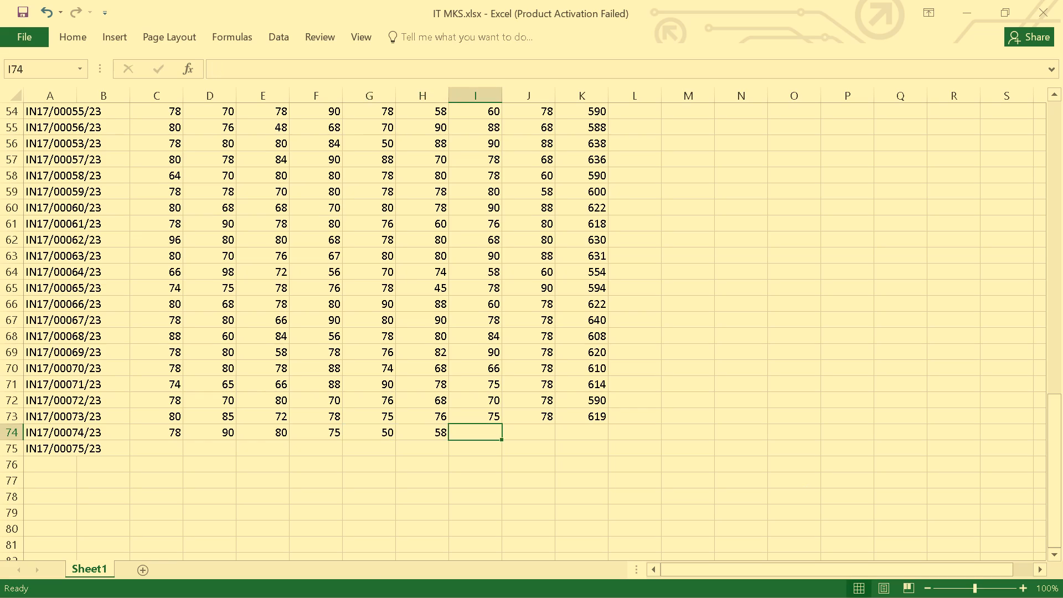
{"action": "key", "text": "4"}
{"action": "key", "text": "6"}
{"action": "key", "text": "Right"}
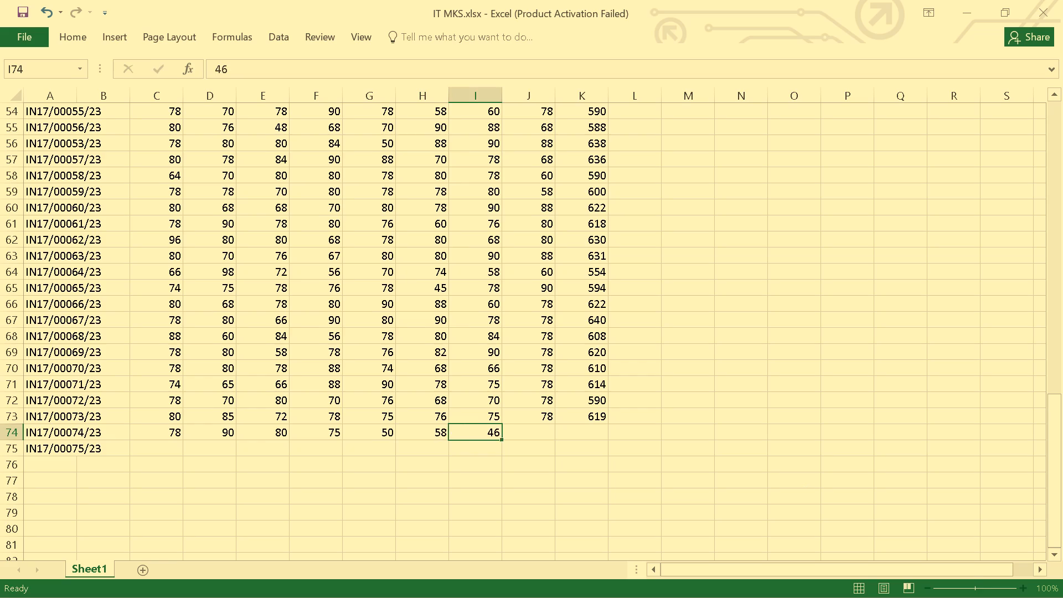
{"action": "key", "text": "7"}
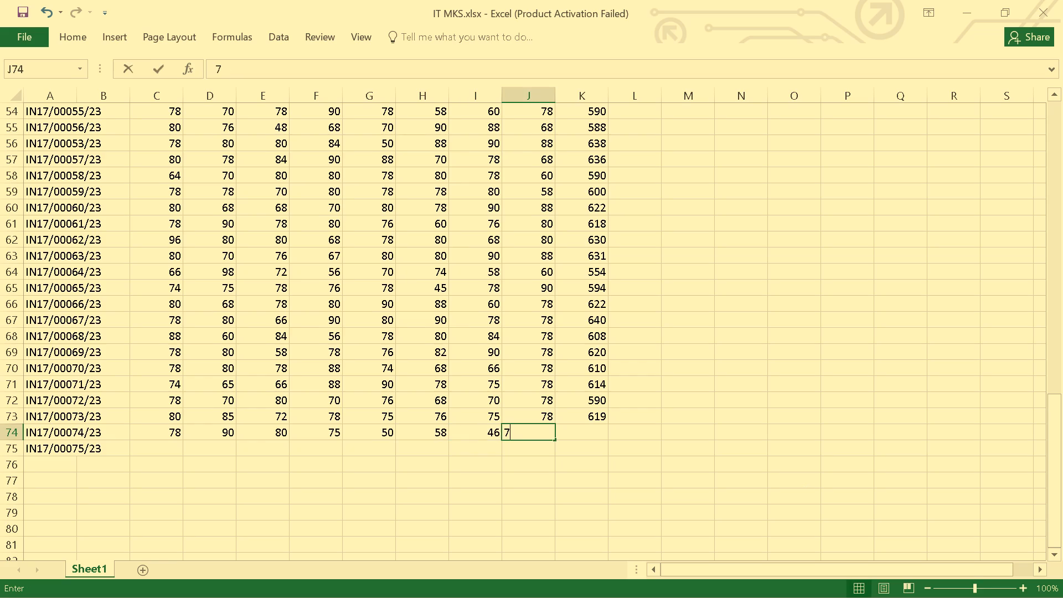
{"action": "key", "text": "8"}
{"action": "key", "text": "Right"}
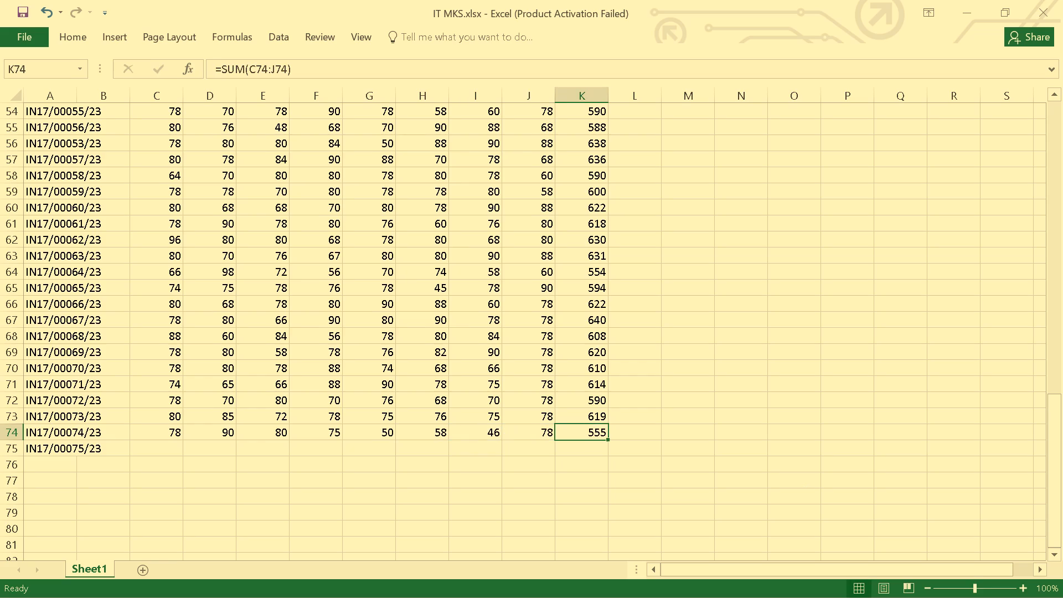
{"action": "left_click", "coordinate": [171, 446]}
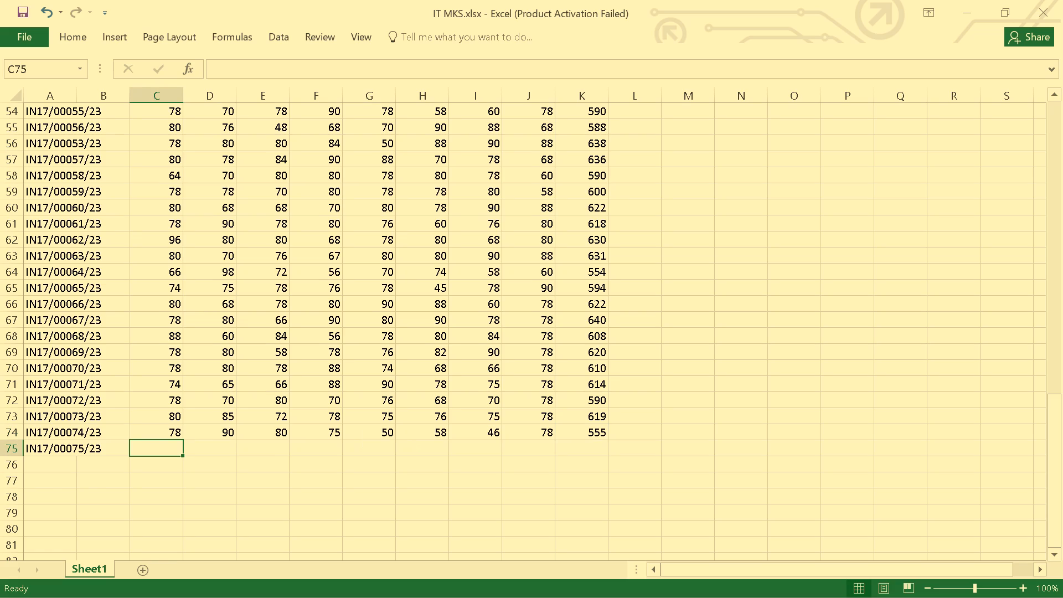
{"action": "scroll", "coordinate": [250, 322], "scroll_direction": "up", "scroll_amount": 9}
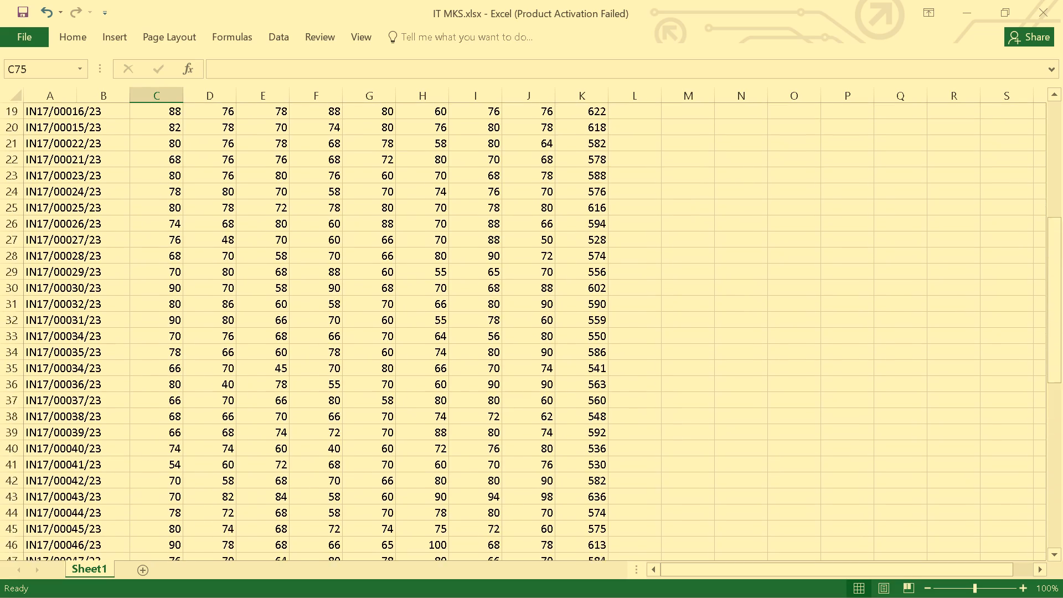
{"action": "scroll", "coordinate": [250, 322], "scroll_direction": "up", "scroll_amount": 3}
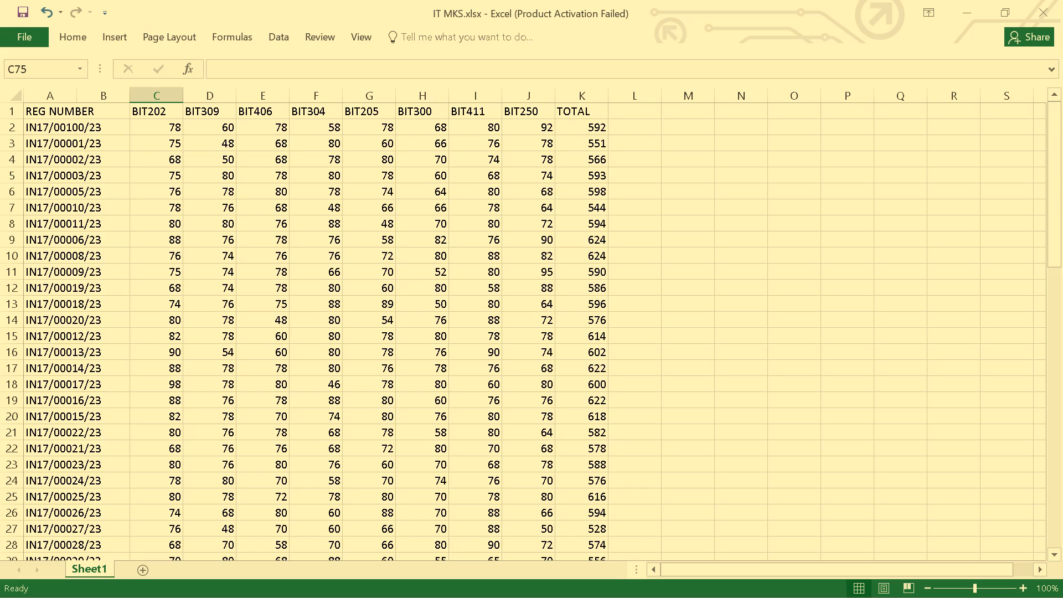
{"action": "left_click", "coordinate": [285, 193]}
{"action": "key", "text": "BackSpace"}
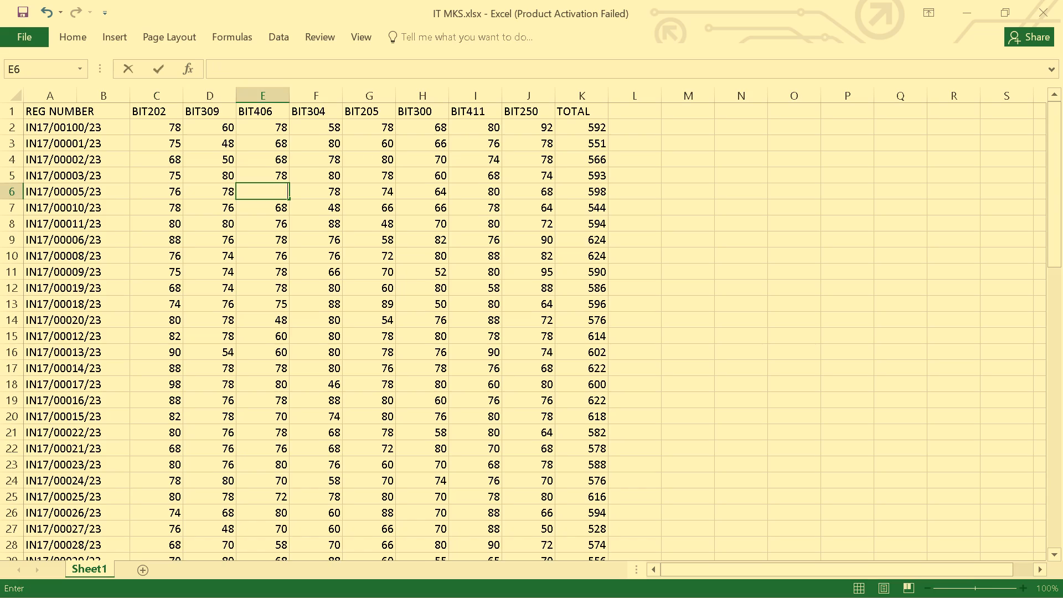
{"action": "type", "text": "60"}
{"action": "left_click", "coordinate": [496, 194]}
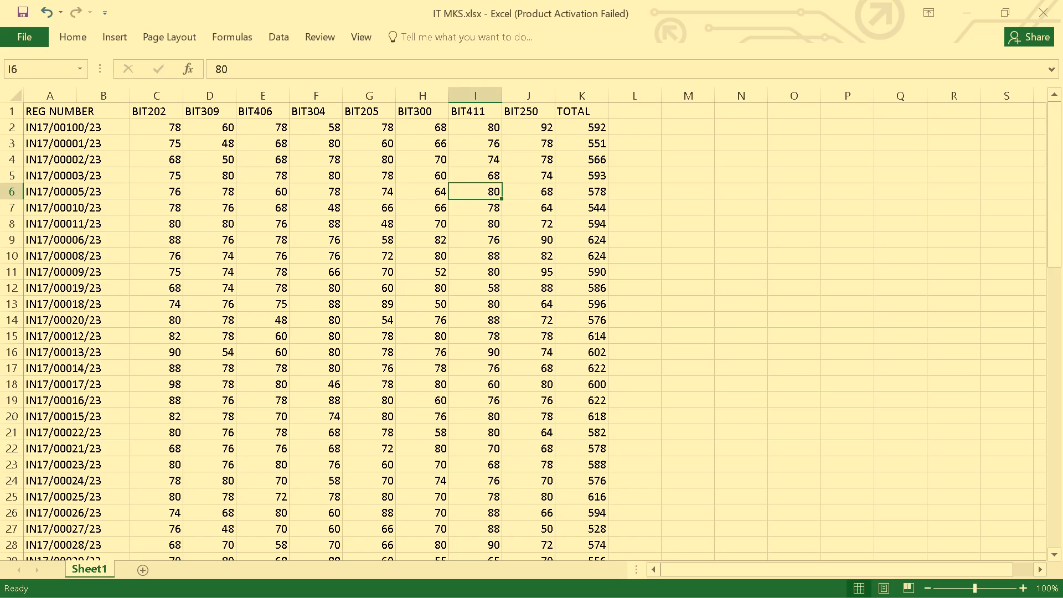
{"action": "key", "text": "BackSpace"}
{"action": "type", "text": "65"}
{"action": "key", "text": "Return"}
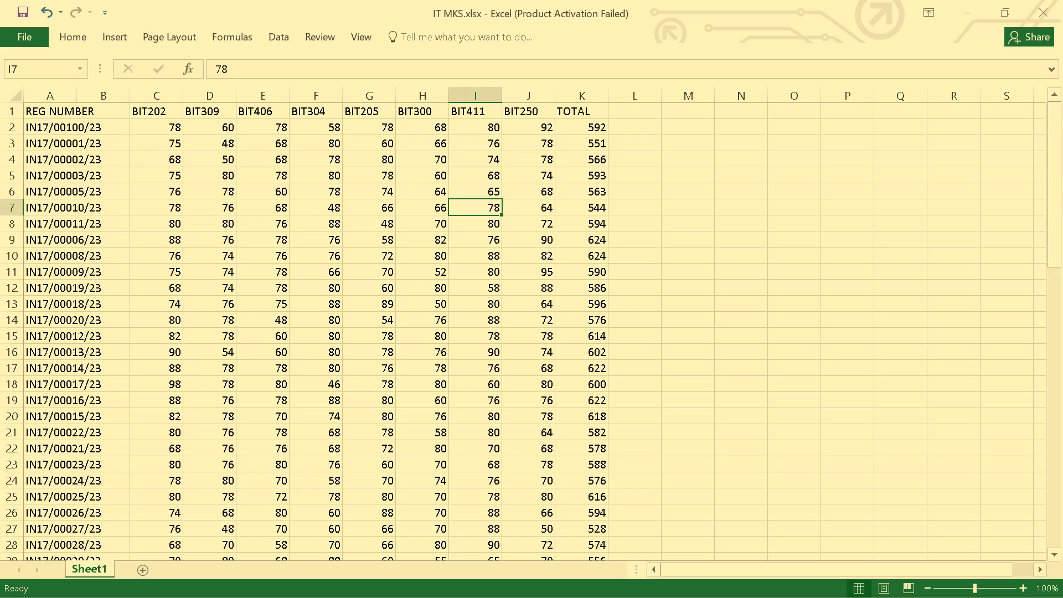
{"action": "key", "text": "BackSpace"}
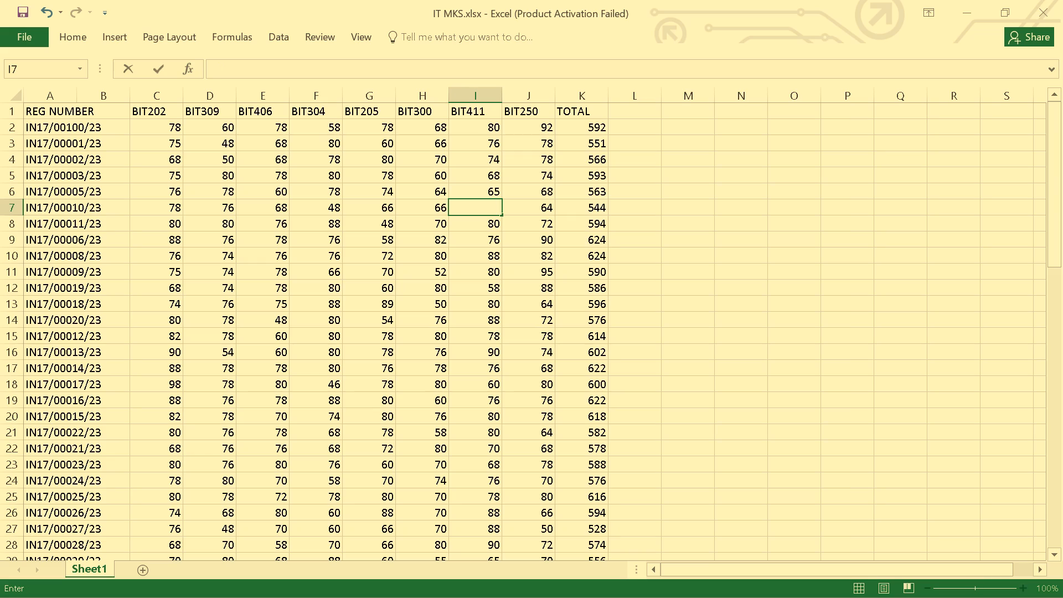
{"action": "type", "text": "40"}
{"action": "left_click", "coordinate": [172, 209]}
{"action": "key", "text": "BackSpace"}
{"action": "key", "text": "3"}
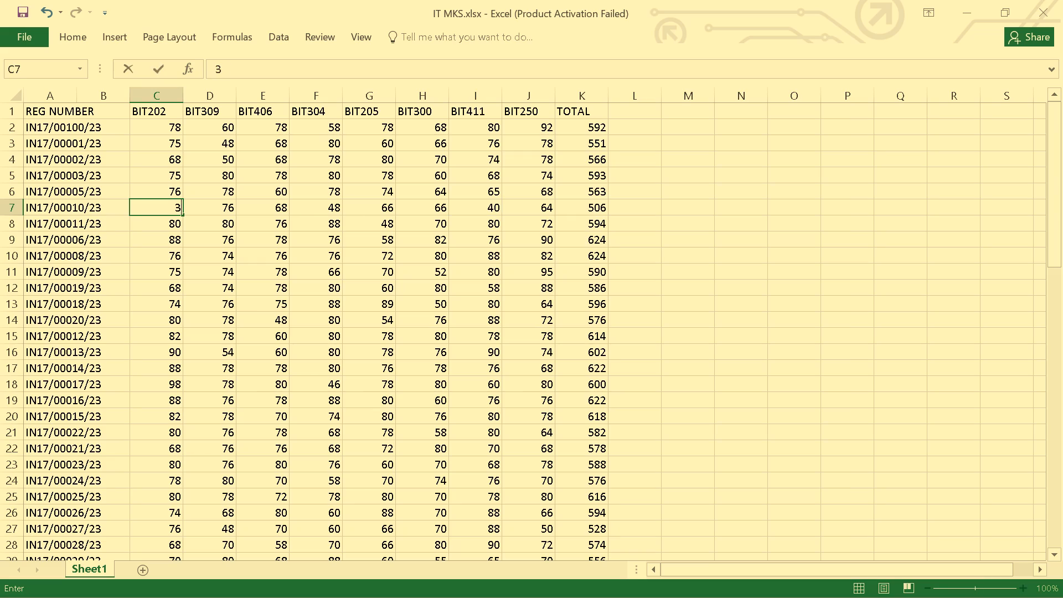
{"action": "key", "text": "8"}
{"action": "key", "text": "Return"}
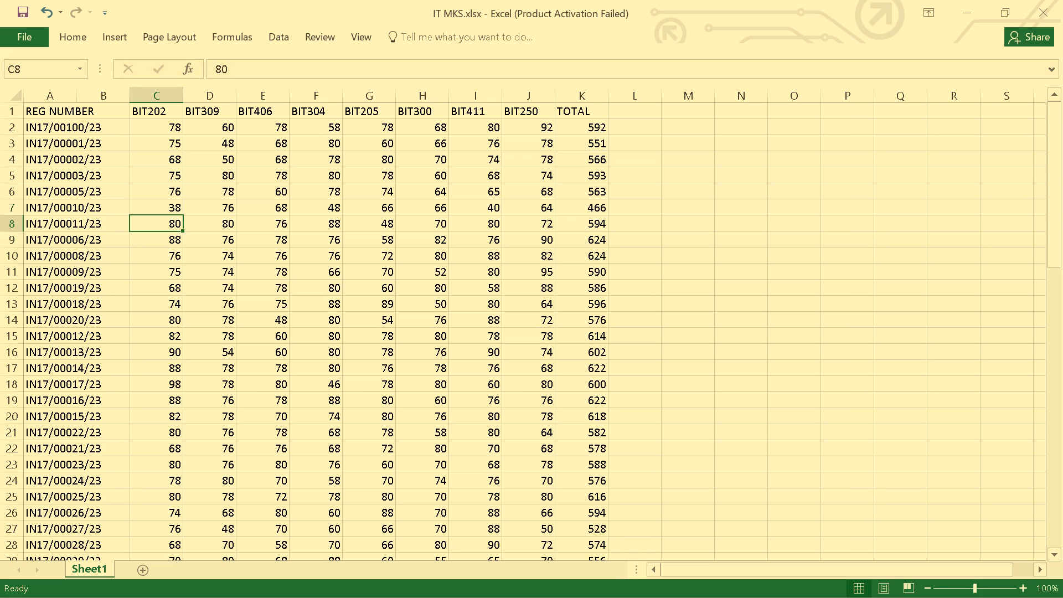
{"action": "left_click", "coordinate": [278, 225]}
{"action": "key", "text": "BackSpace"}
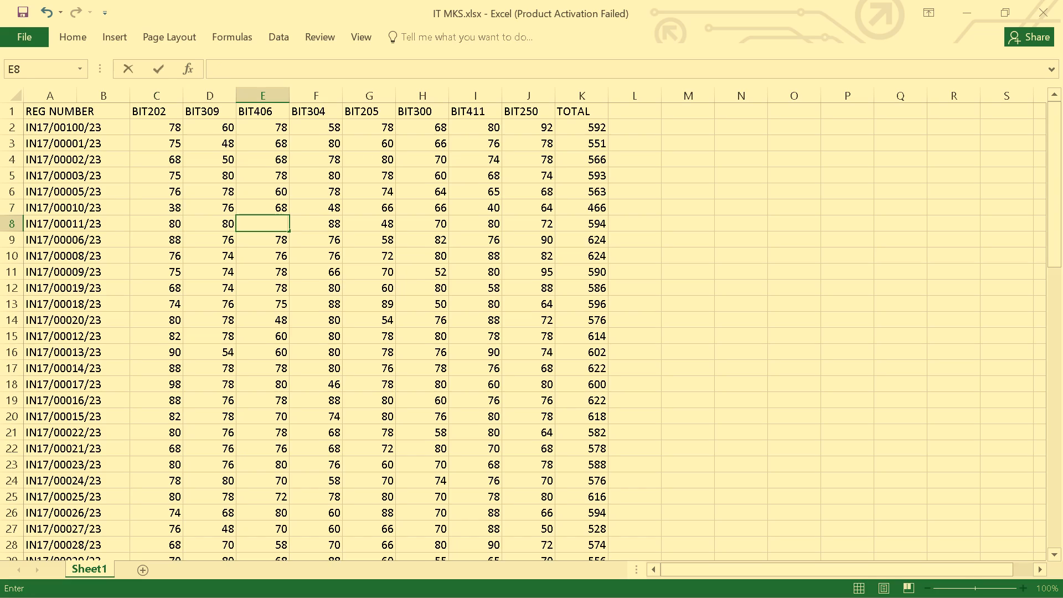
{"action": "type", "text": "50"}
{"action": "key", "text": "Return"}
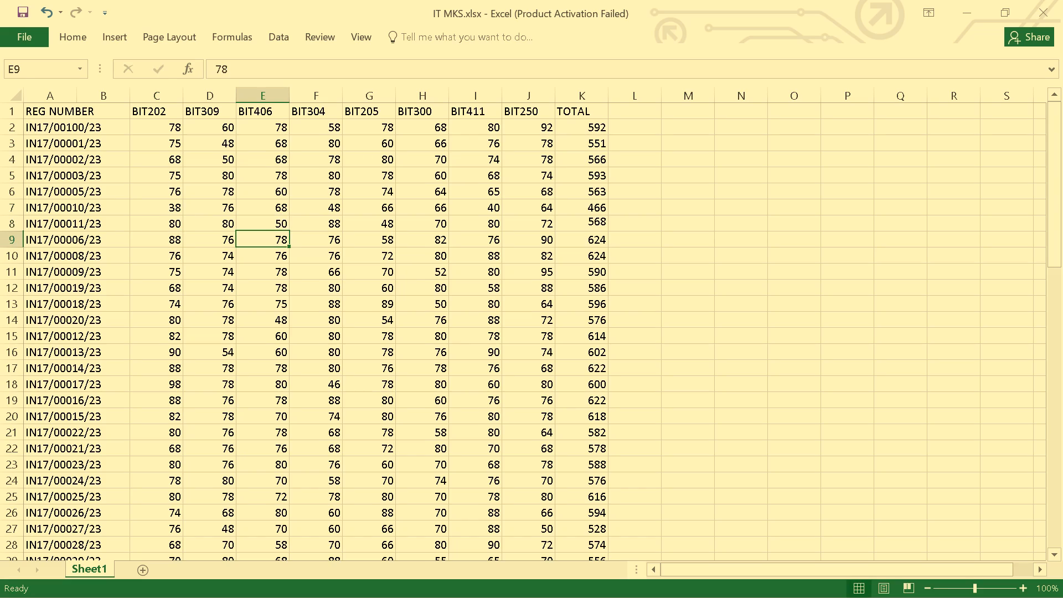
{"action": "left_click", "coordinate": [172, 225]}
{"action": "type", "text": "48"}
{"action": "key", "text": "Right"}
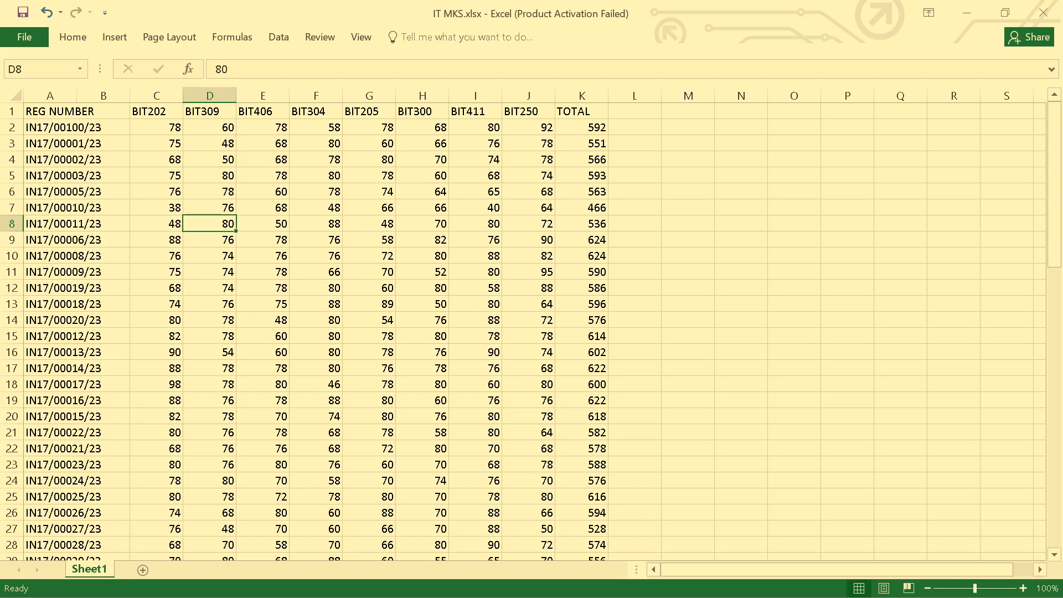
{"action": "left_click", "coordinate": [333, 228]}
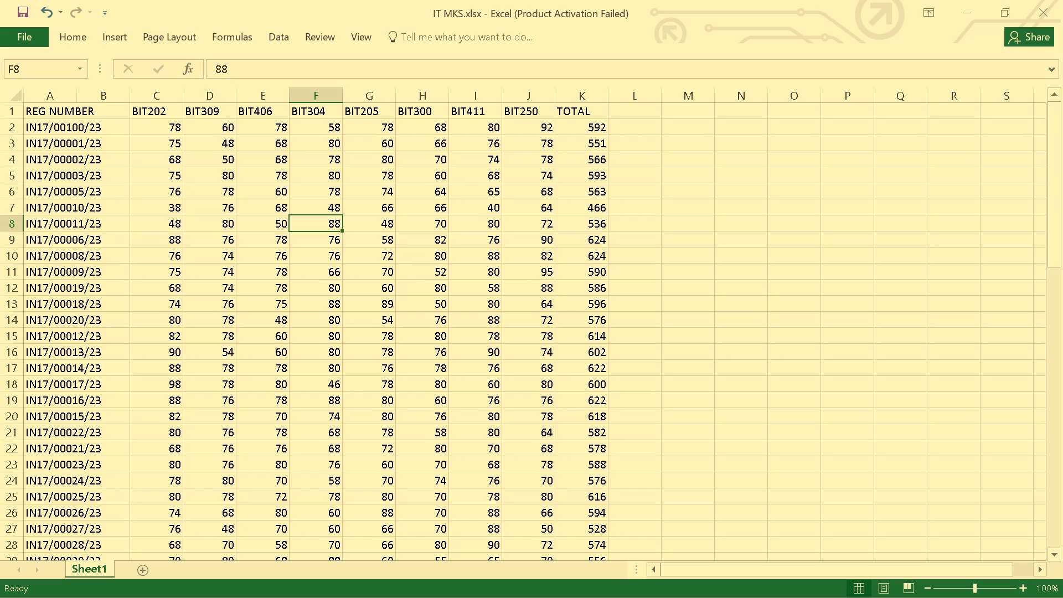
{"action": "key", "text": "BackSpace"}
{"action": "type", "text": "58"}
{"action": "key", "text": "Return"}
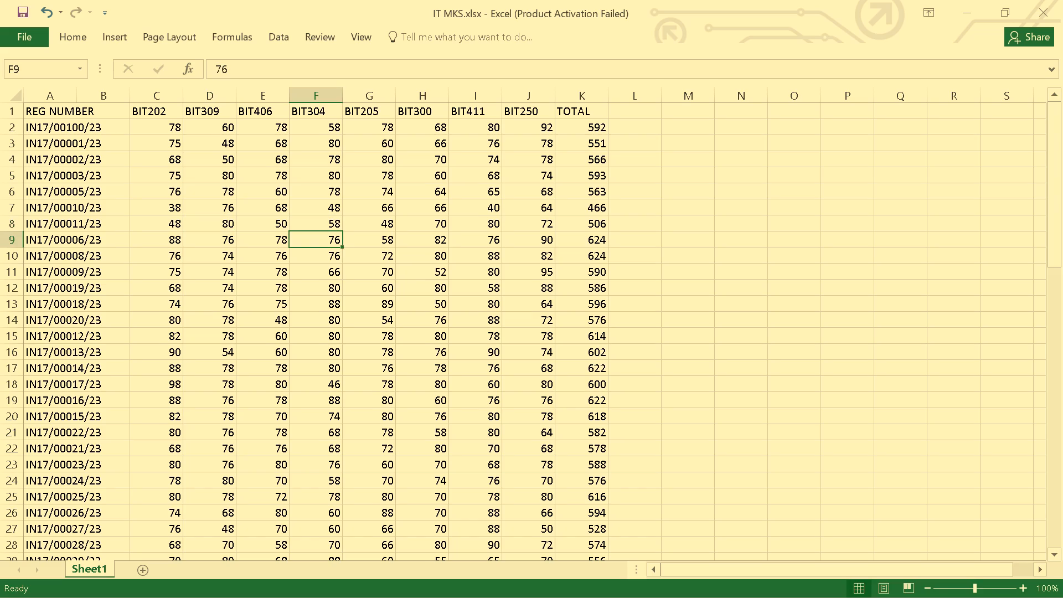
{"action": "left_click", "coordinate": [493, 259]}
{"action": "key", "text": "BackSpace"}
{"action": "type", "text": "48"}
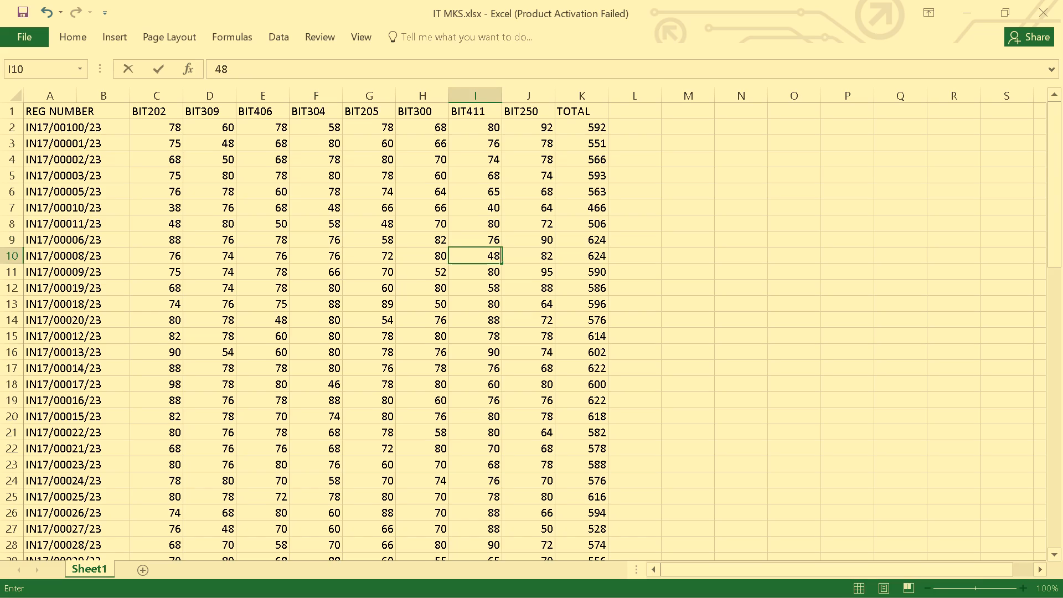
{"action": "left_click", "coordinate": [439, 256]}
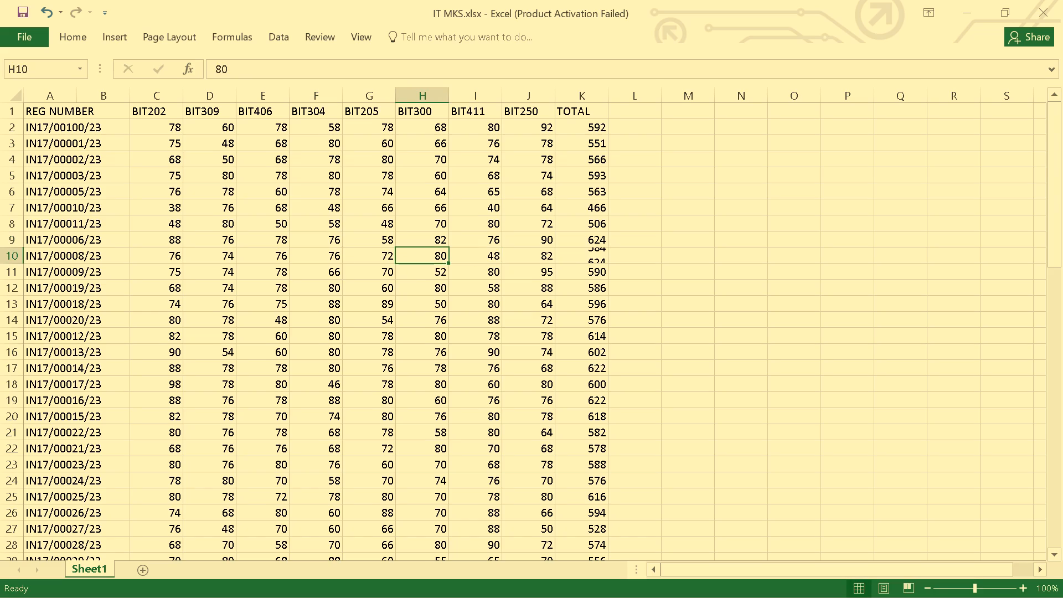
{"action": "key", "text": "BackSpace"}
{"action": "key", "text": "4"}
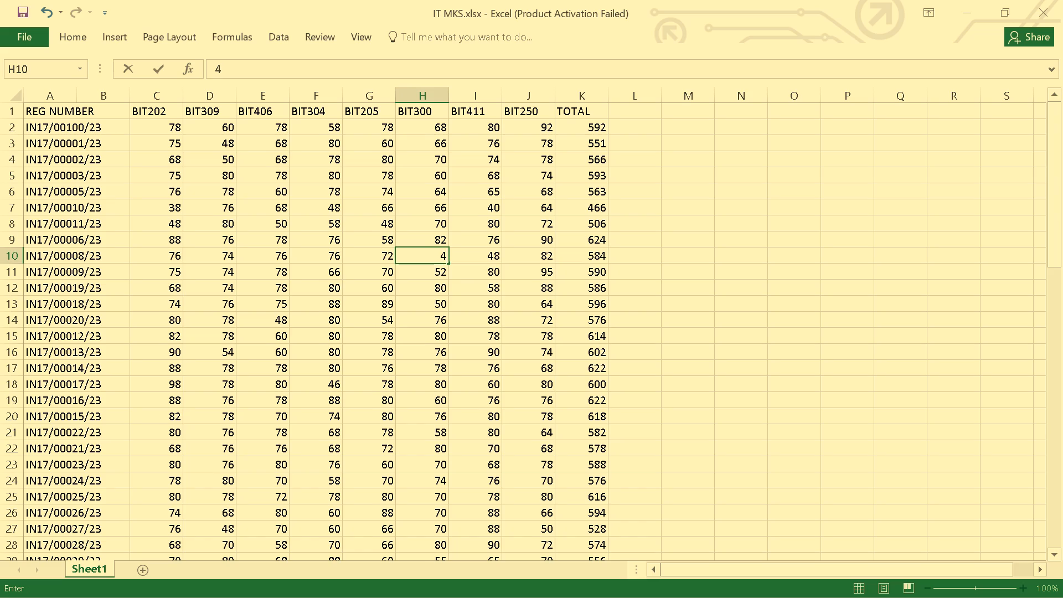
{"action": "key", "text": "6"}
{"action": "key", "text": "Return"}
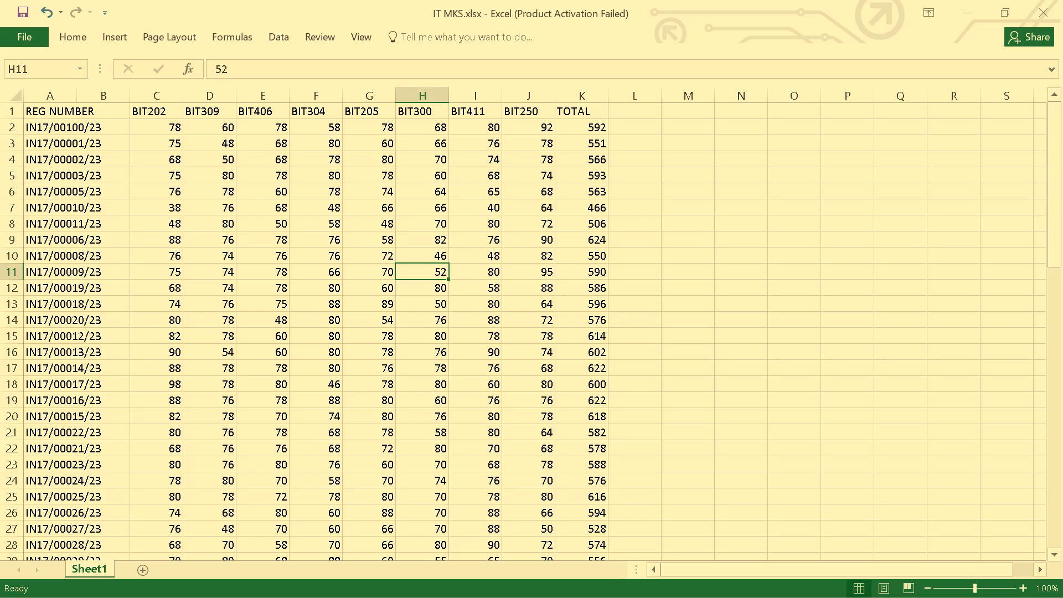
{"action": "left_click", "coordinate": [546, 276]}
{"action": "key", "text": "BackSpace"}
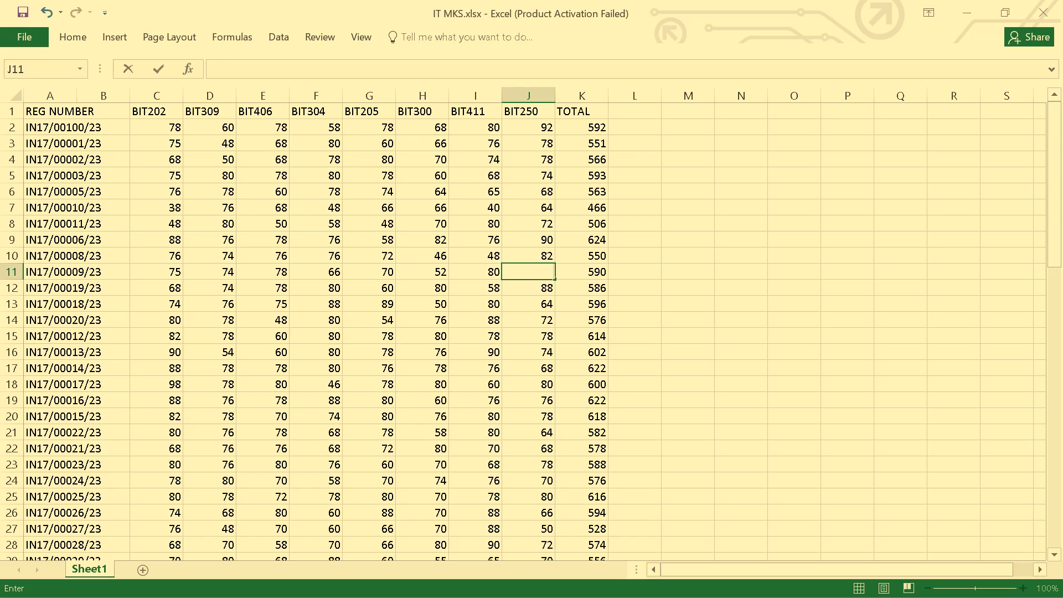
{"action": "type", "text": "48"}
{"action": "key", "text": "Return"}
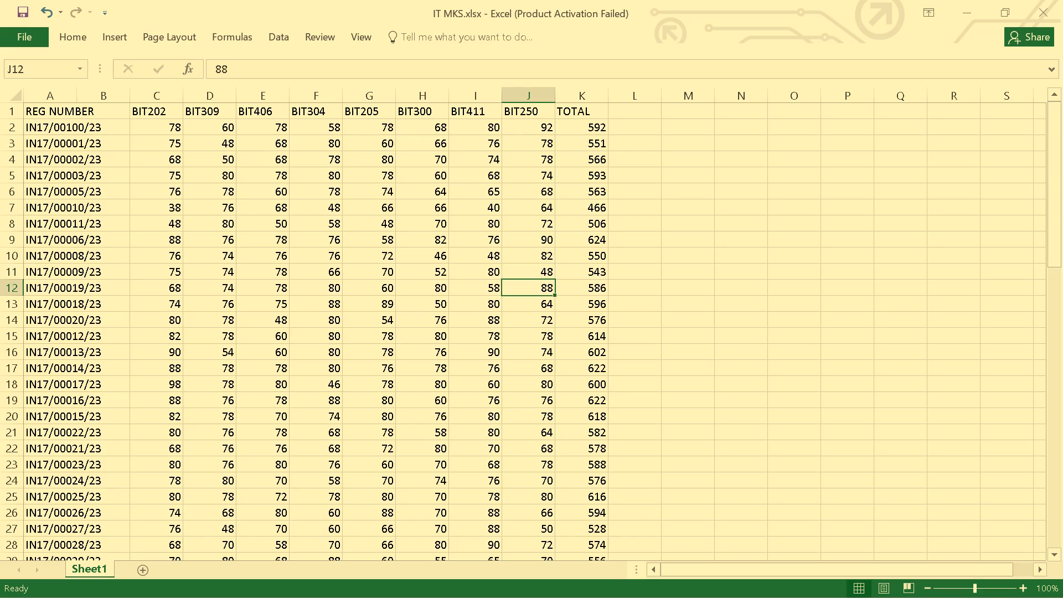
{"action": "key", "text": "BackSpace"}
{"action": "key", "text": "4"}
{"action": "key", "text": "8"}
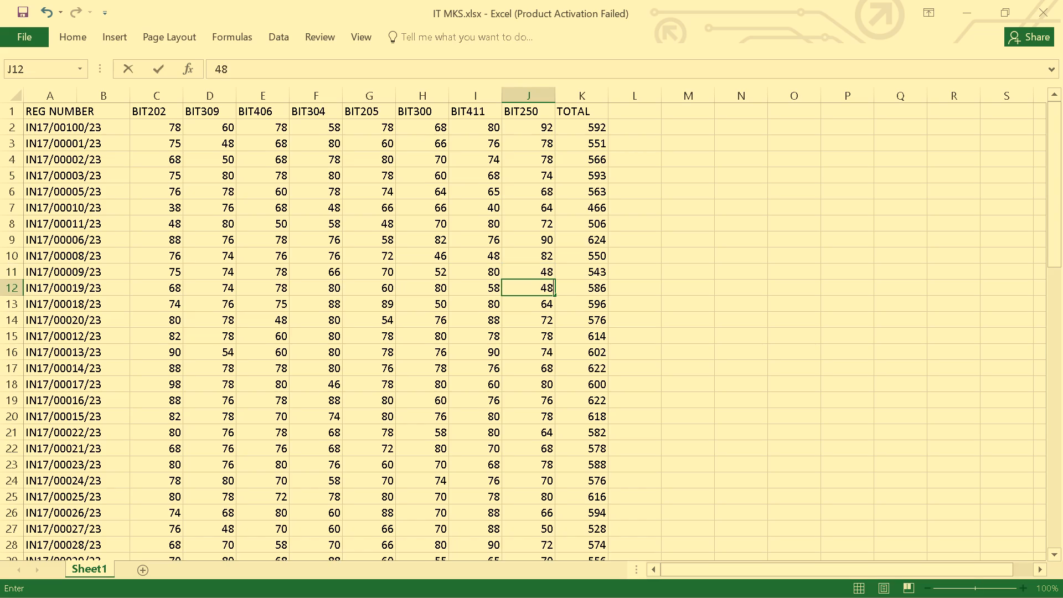
{"action": "key", "text": "Return"}
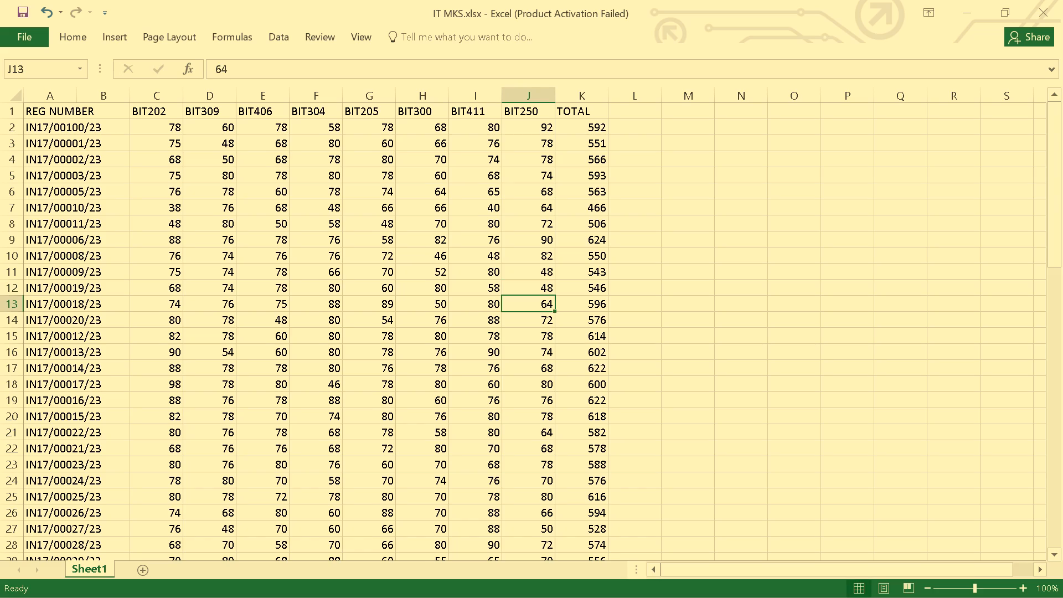
{"action": "left_click", "coordinate": [438, 291]}
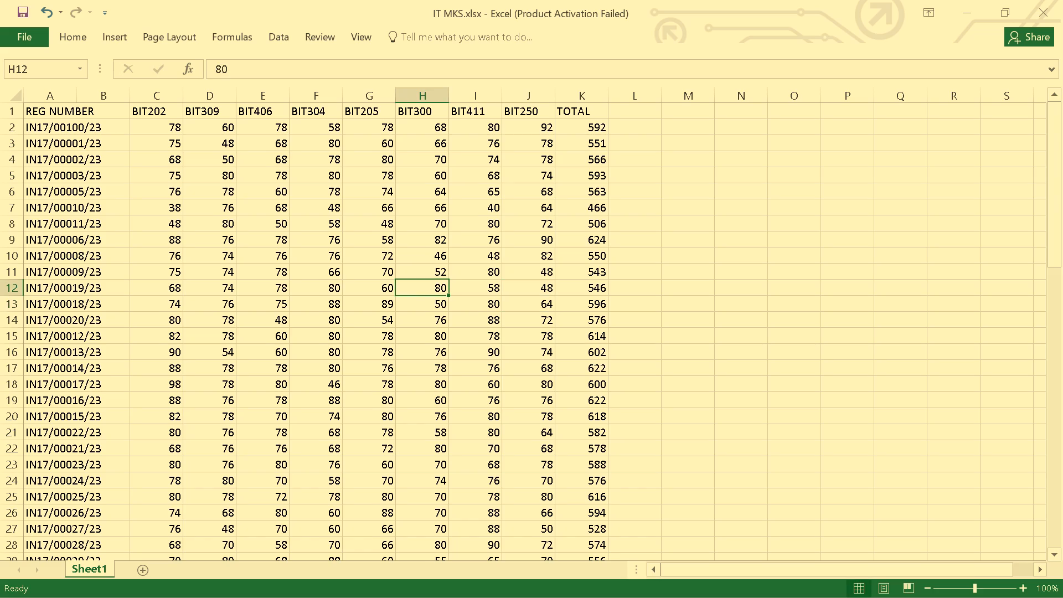
{"action": "key", "text": "BackSpace"}
{"action": "key", "text": "6"}
{"action": "key", "text": "0"}
{"action": "key", "text": "Return"}
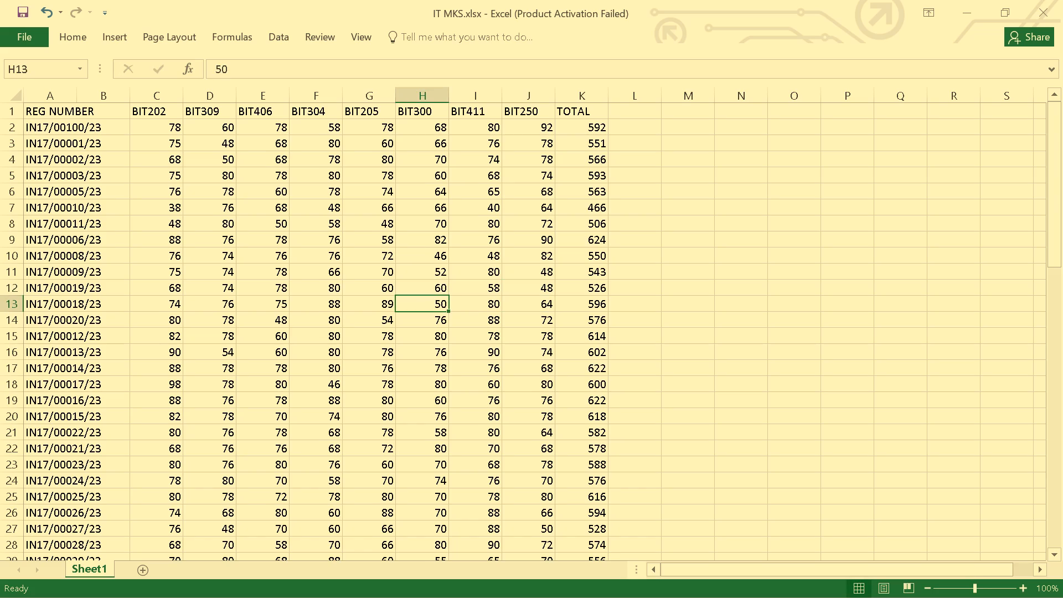
{"action": "left_click", "coordinate": [332, 293]}
{"action": "key", "text": "BackSpace"}
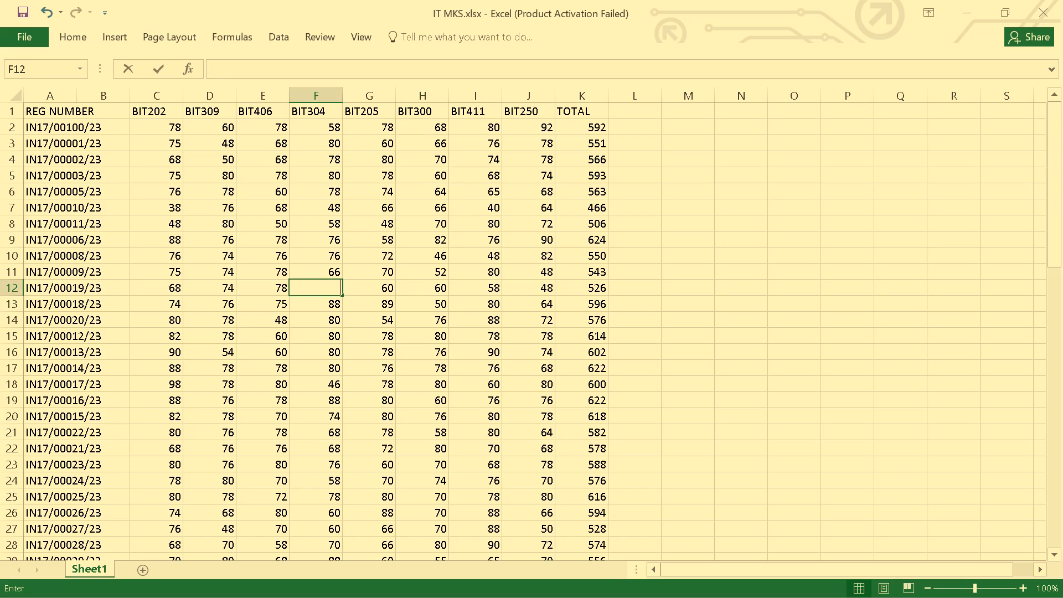
{"action": "type", "text": "78"}
{"action": "key", "text": "Return"}
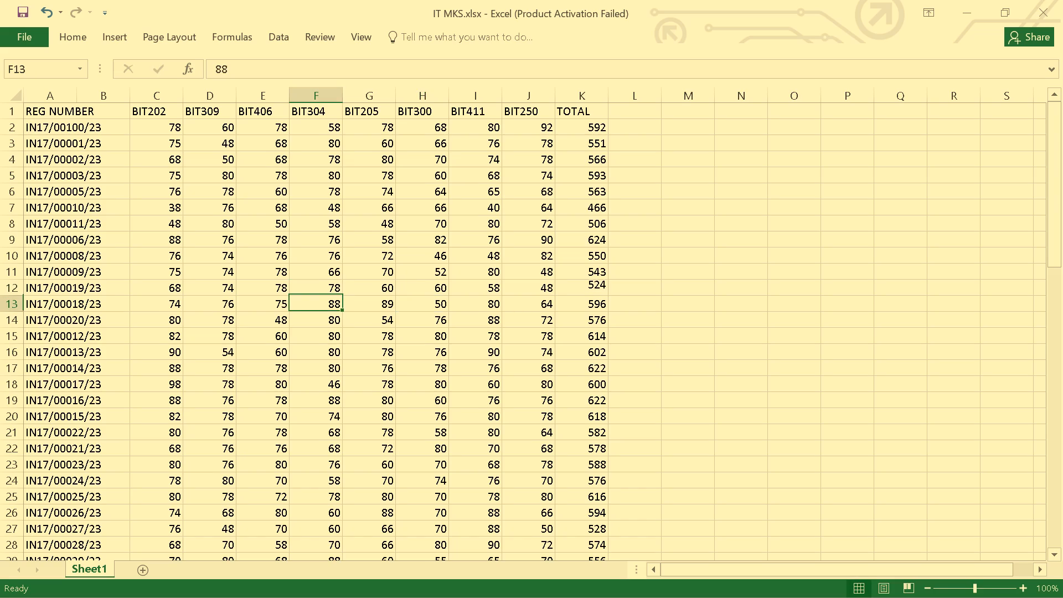
{"action": "left_click", "coordinate": [278, 290]}
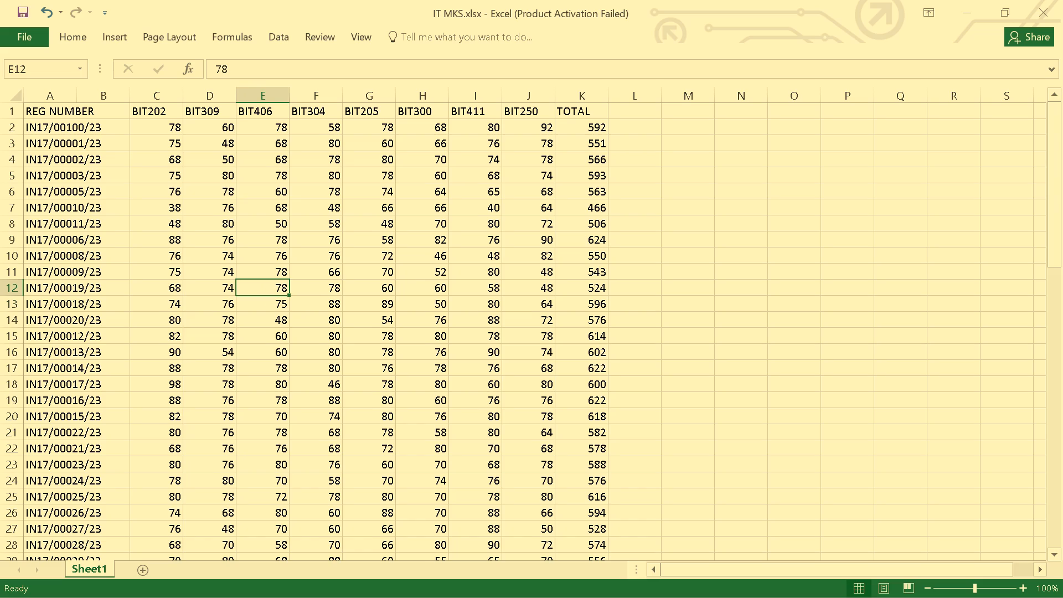
{"action": "left_click", "coordinate": [277, 292]}
{"action": "key", "text": "BackSpace"}
{"action": "type", "text": "70"}
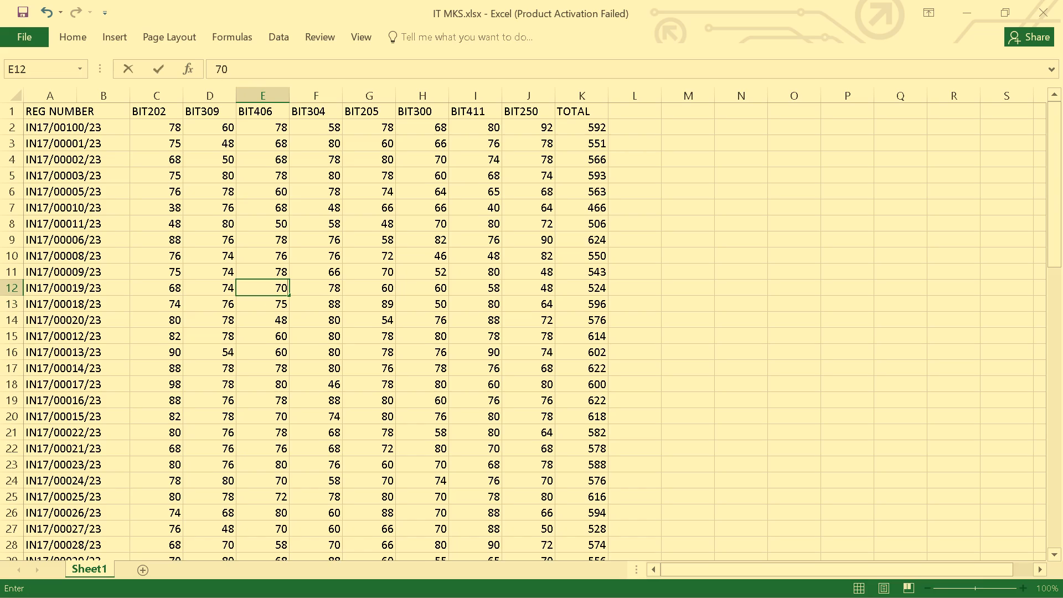
{"action": "key", "text": "Return"}
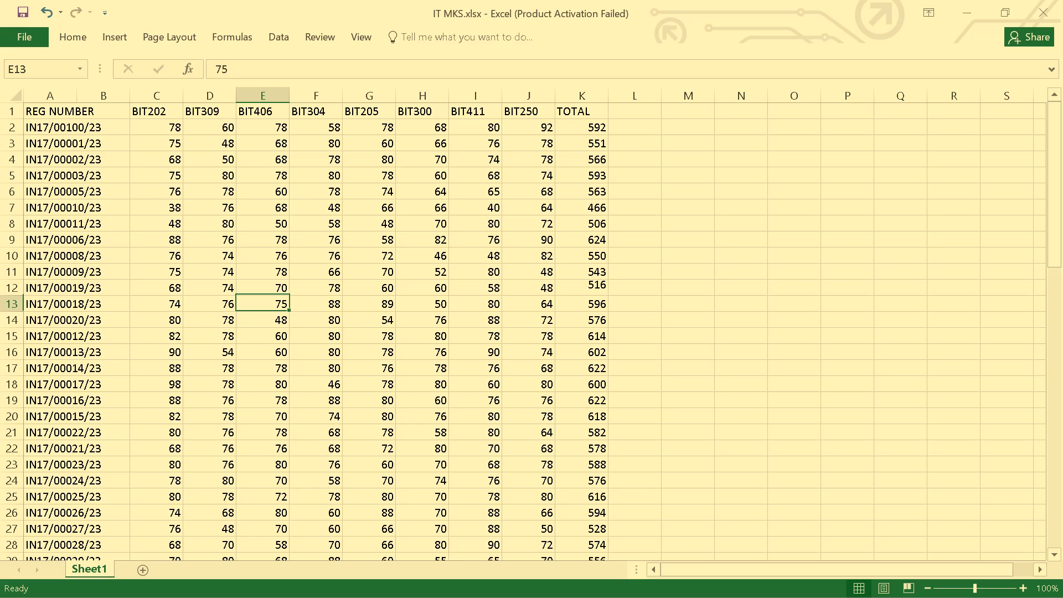
{"action": "left_click", "coordinate": [231, 286]}
{"action": "key", "text": "BackSpace"}
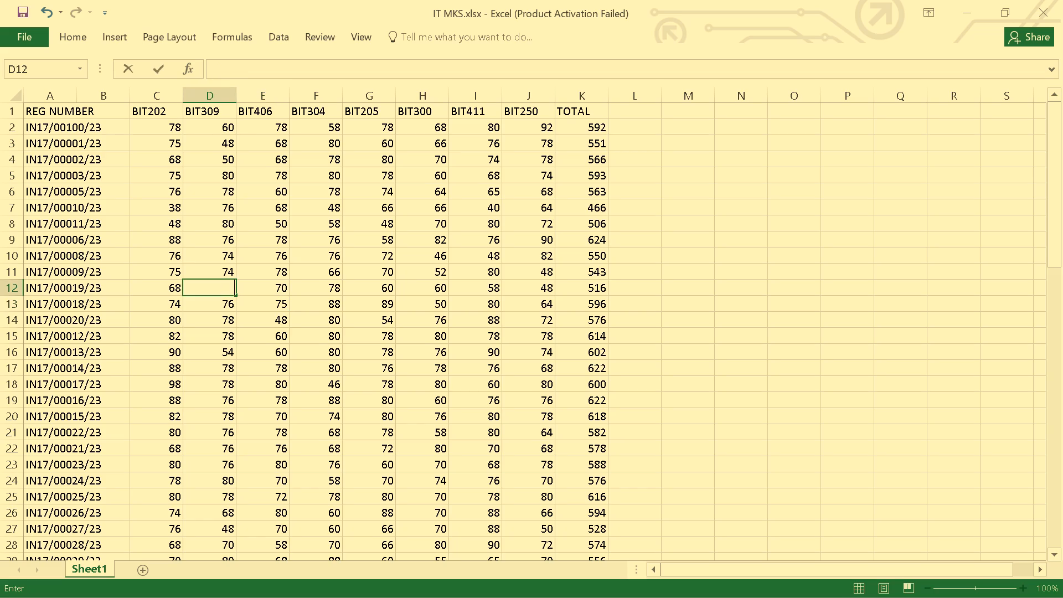
{"action": "key", "text": "5"}
{"action": "key", "text": "6"}
{"action": "key", "text": "Return"}
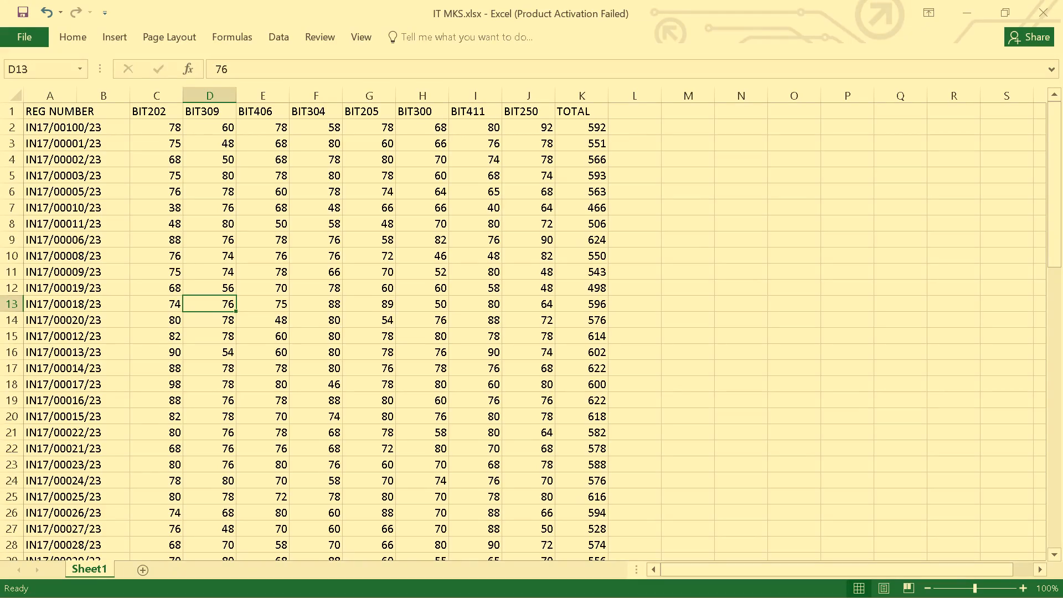
{"action": "left_click", "coordinate": [490, 319]}
{"action": "key", "text": "BackSpace"}
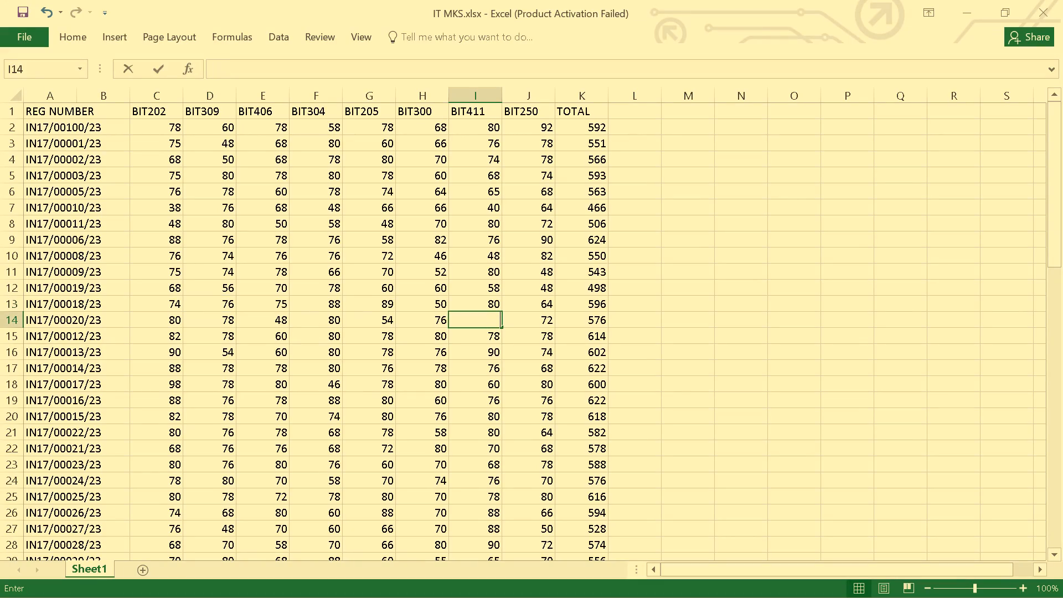
{"action": "type", "text": "68"}
{"action": "key", "text": "Return"}
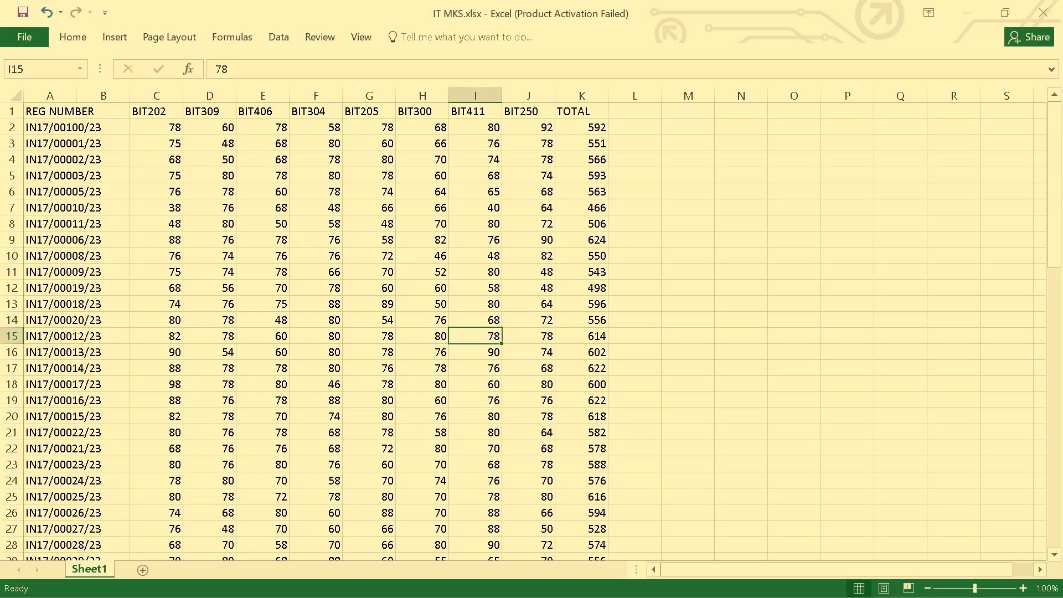
{"action": "left_click", "coordinate": [334, 304]}
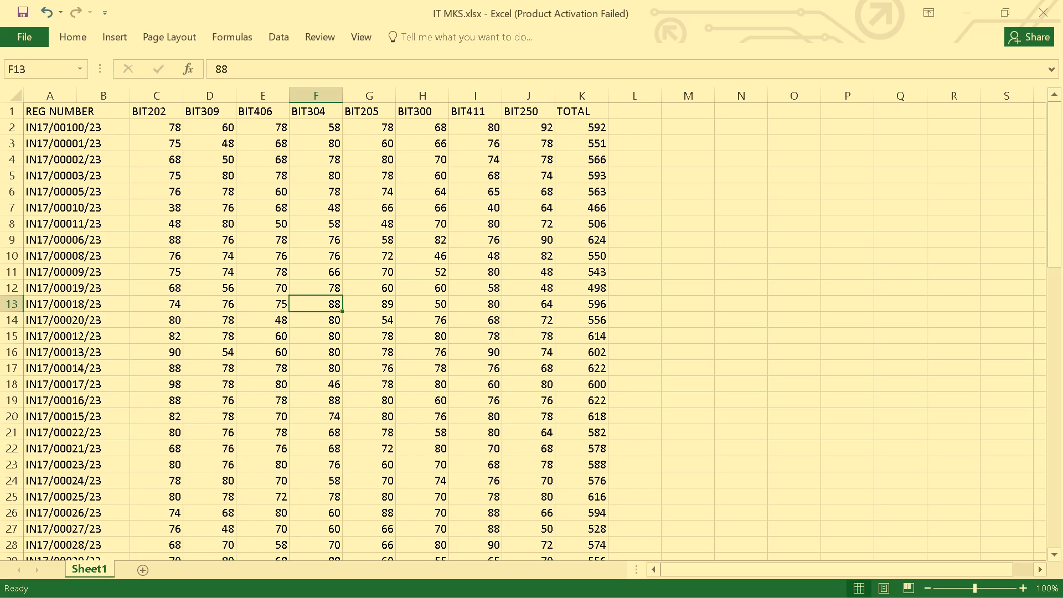
{"action": "left_click", "coordinate": [393, 303]}
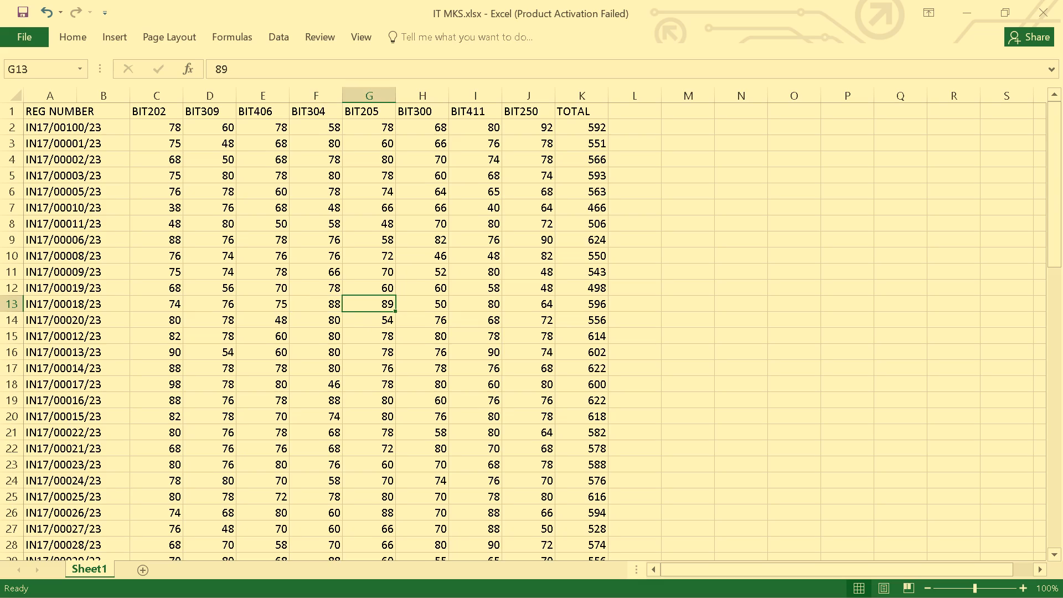
{"action": "key", "text": "BackSpace"}
{"action": "key", "text": "6"}
{"action": "key", "text": "2"}
{"action": "key", "text": "Return"}
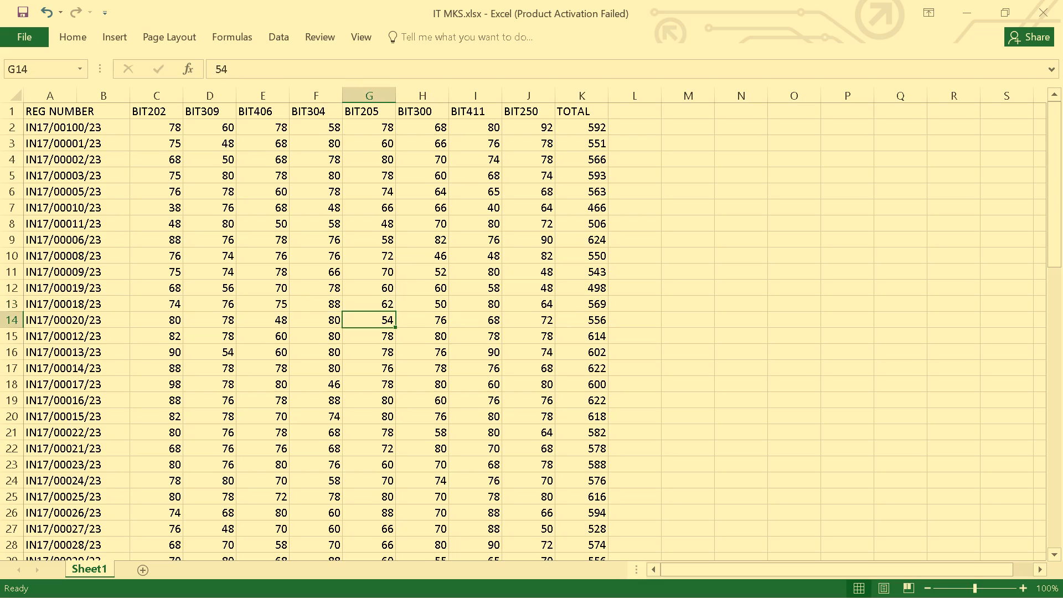
{"action": "left_click", "coordinate": [326, 324]}
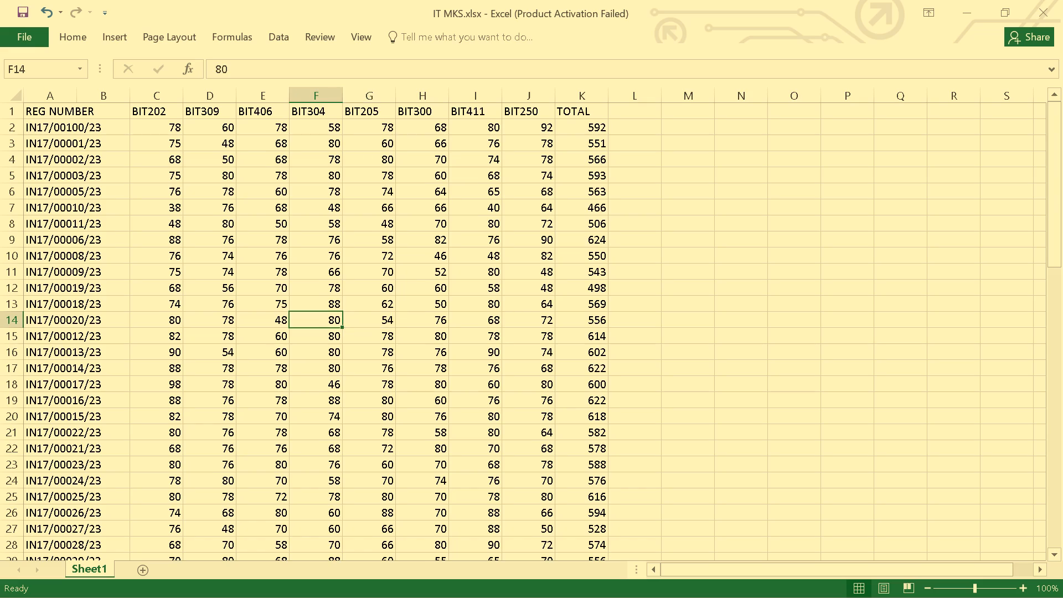
{"action": "left_click", "coordinate": [334, 323]}
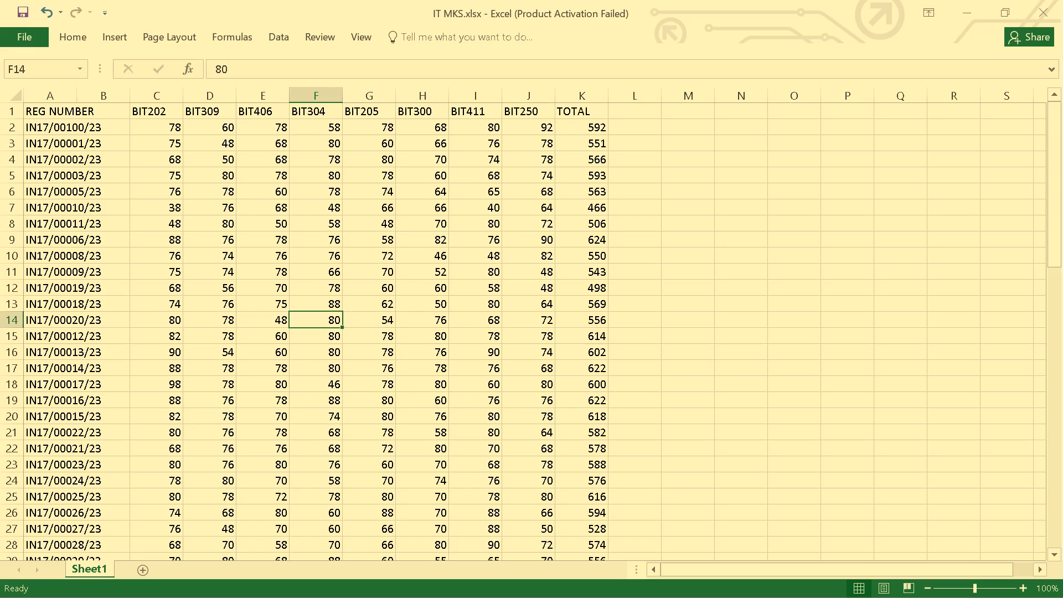
{"action": "key", "text": "BackSpace"}
{"action": "type", "text": "64"}
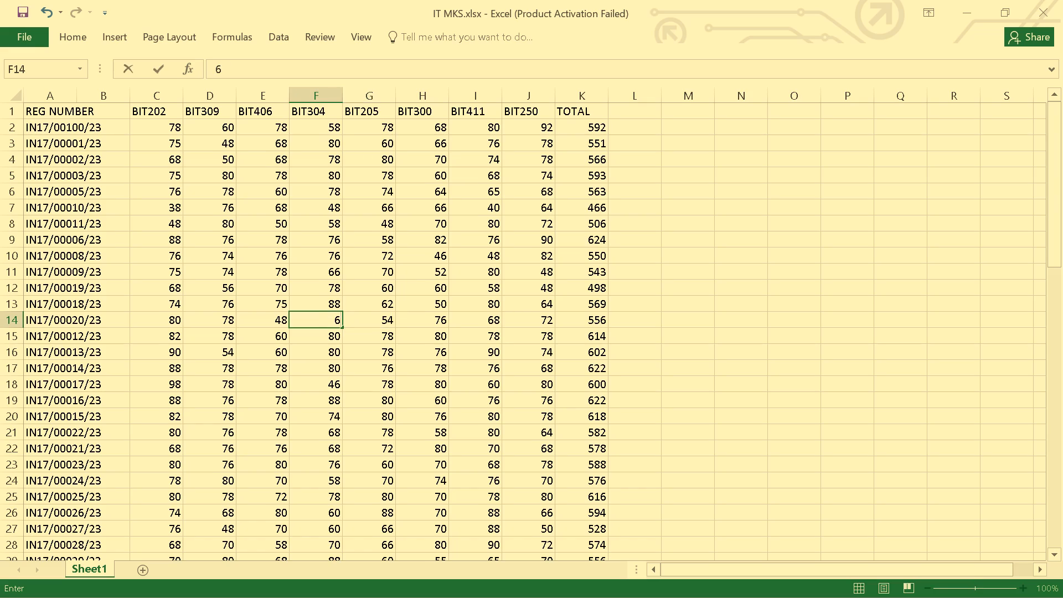
{"action": "key", "text": "Return"}
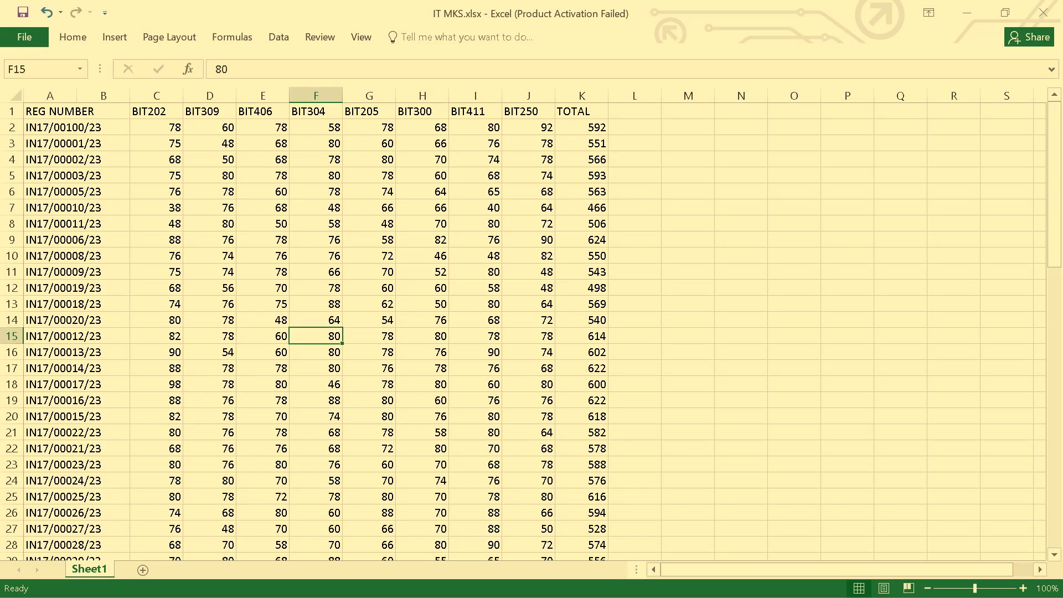
{"action": "left_click", "coordinate": [334, 370]}
{"action": "key", "text": "BackSpace"}
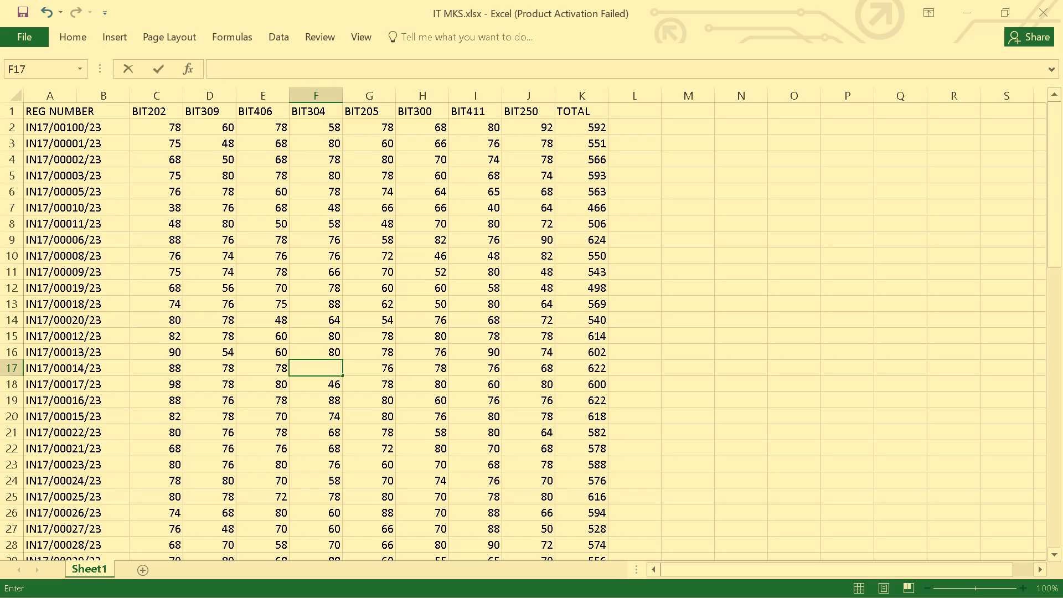
{"action": "key", "text": "6"}
{"action": "key", "text": "2"}
{"action": "key", "text": "Return"}
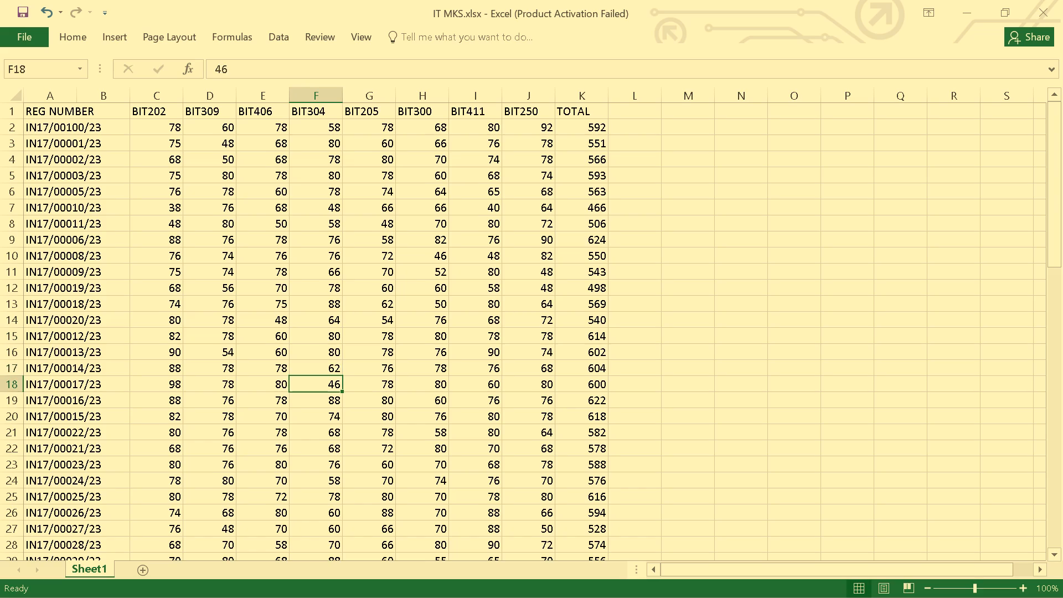
{"action": "scroll", "coordinate": [343, 390], "scroll_direction": "down", "scroll_amount": 1}
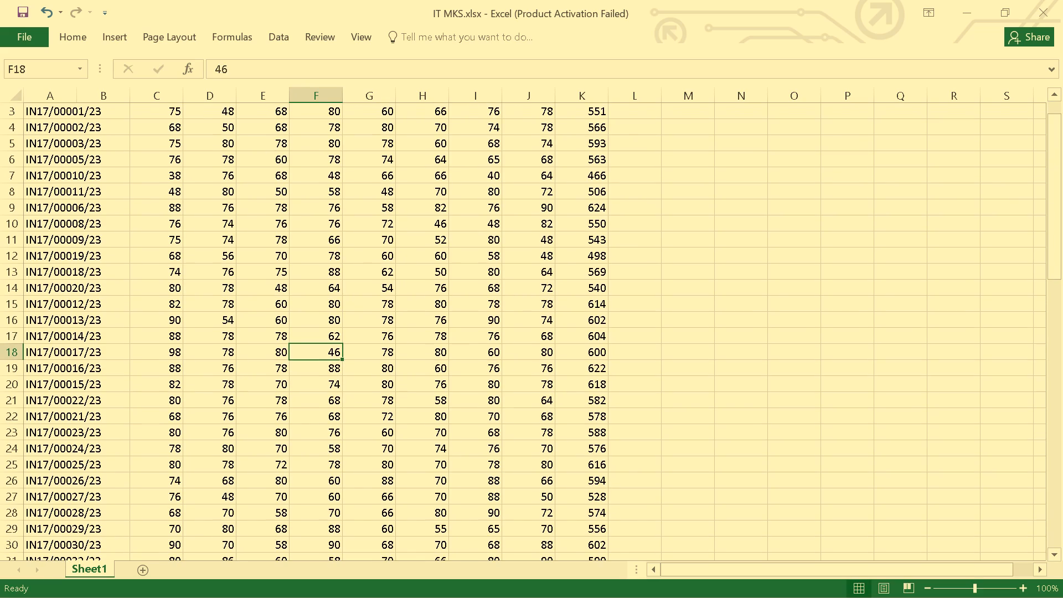
{"action": "scroll", "coordinate": [411, 442], "scroll_direction": "down", "scroll_amount": 1}
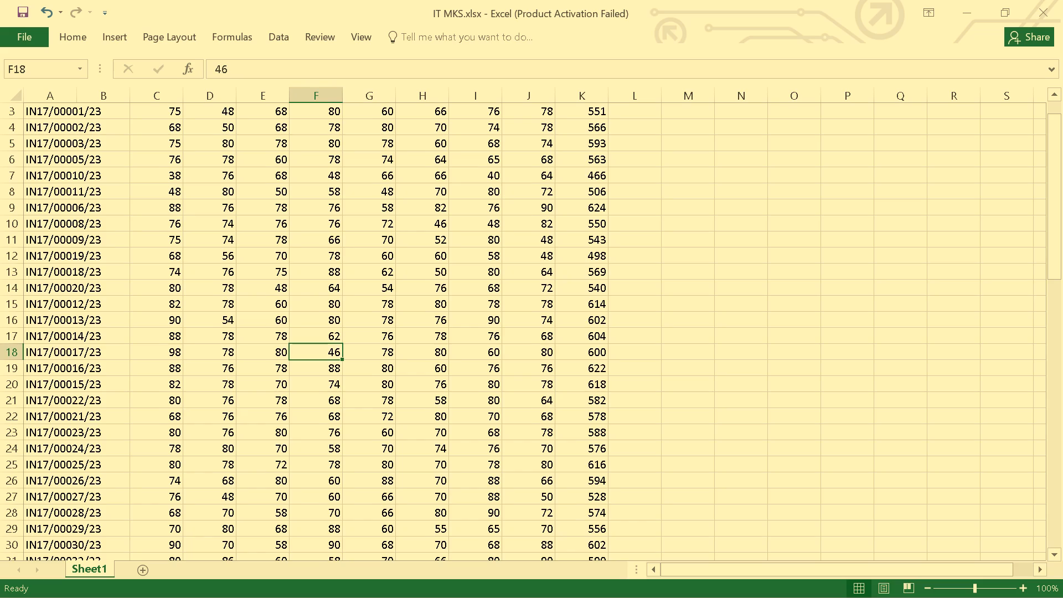
{"action": "scroll", "coordinate": [411, 442], "scroll_direction": "down", "scroll_amount": 2}
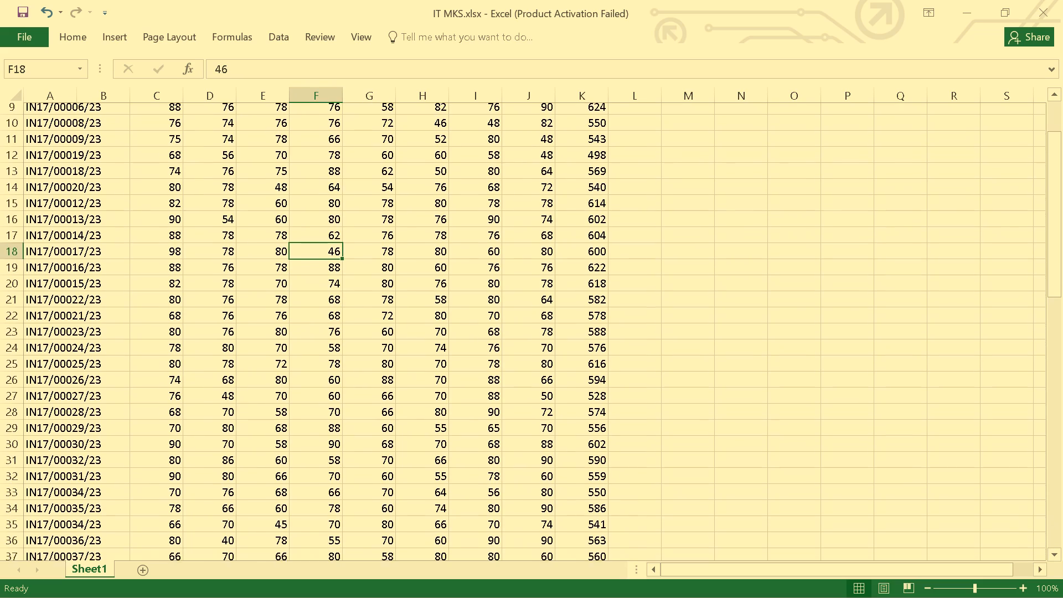
{"action": "scroll", "coordinate": [411, 442], "scroll_direction": "down", "scroll_amount": 3}
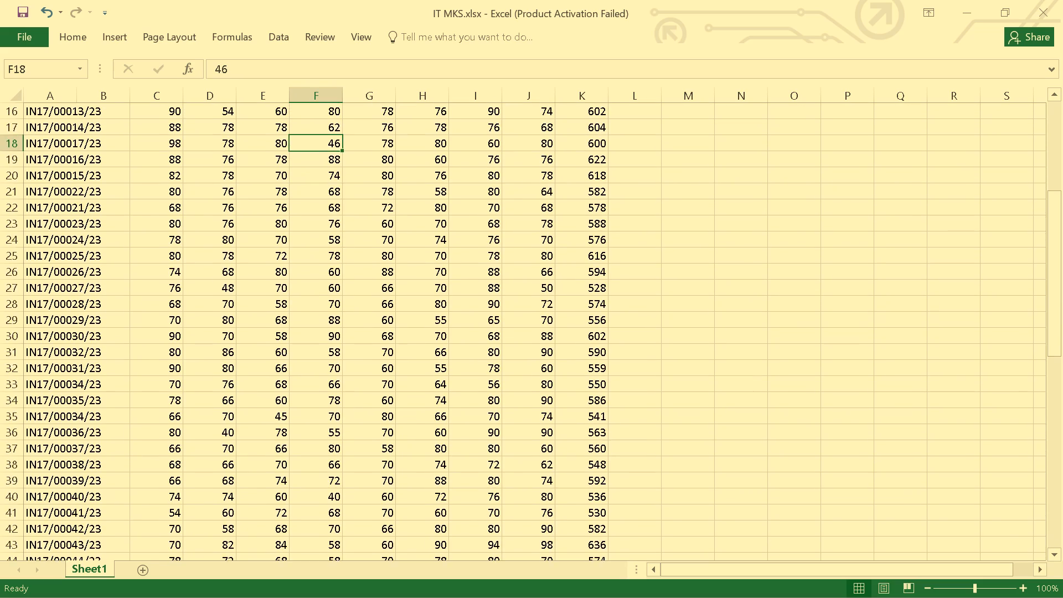
{"action": "scroll", "coordinate": [411, 442], "scroll_direction": "down", "scroll_amount": 2}
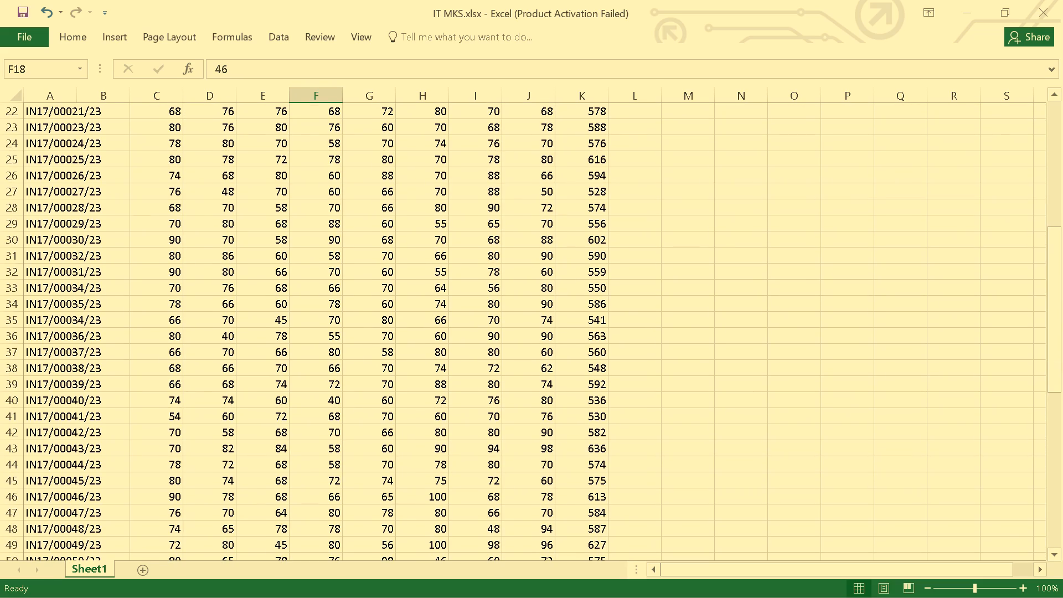
{"action": "left_click", "coordinate": [441, 450]}
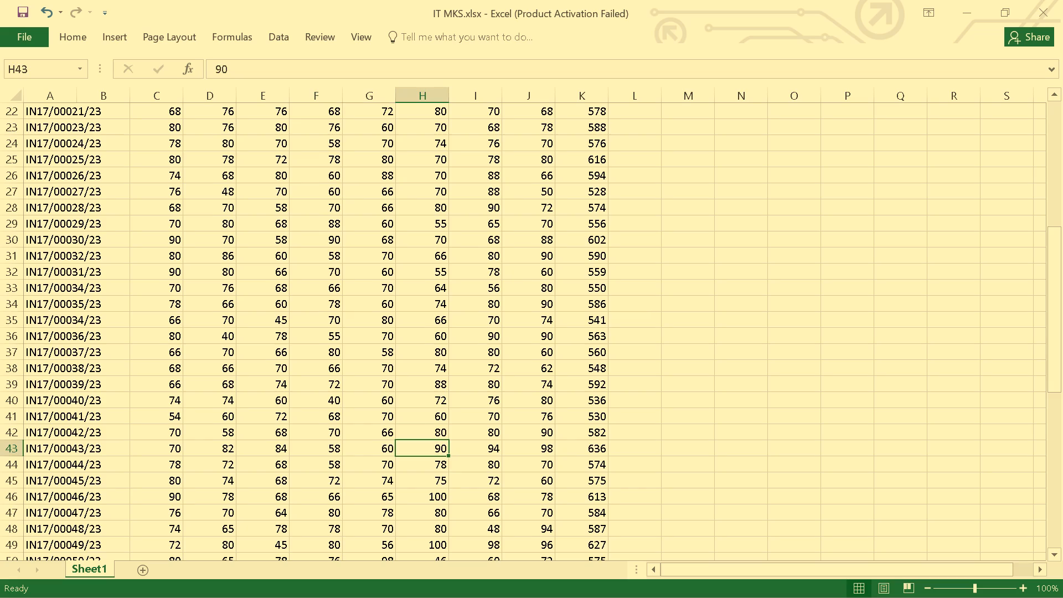
{"action": "key", "text": "BackSpace"}
{"action": "type", "text": "60"}
{"action": "key", "text": "Return"}
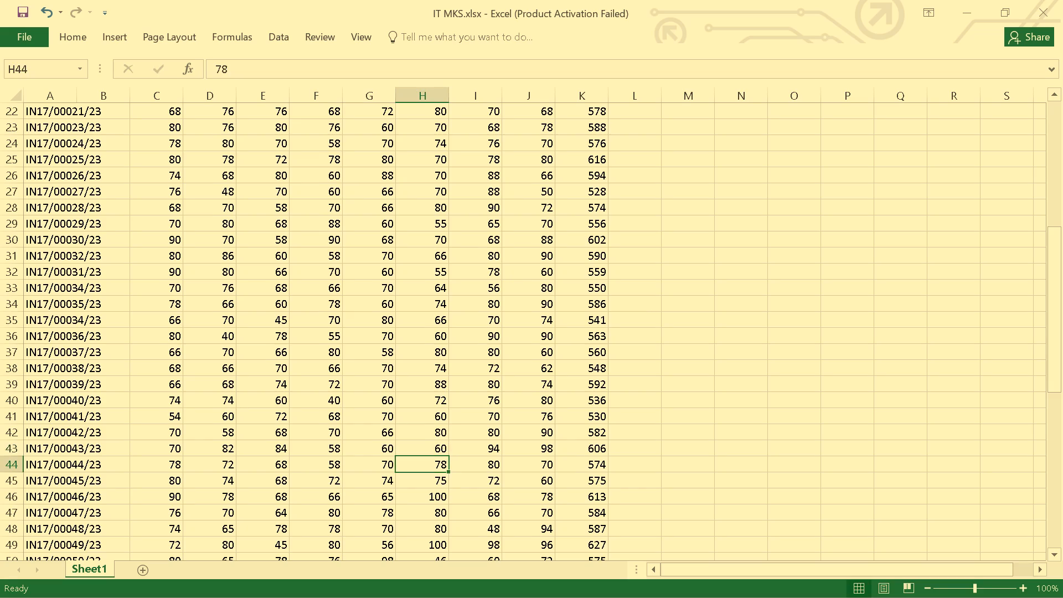
{"action": "scroll", "coordinate": [484, 462], "scroll_direction": "down", "scroll_amount": 3}
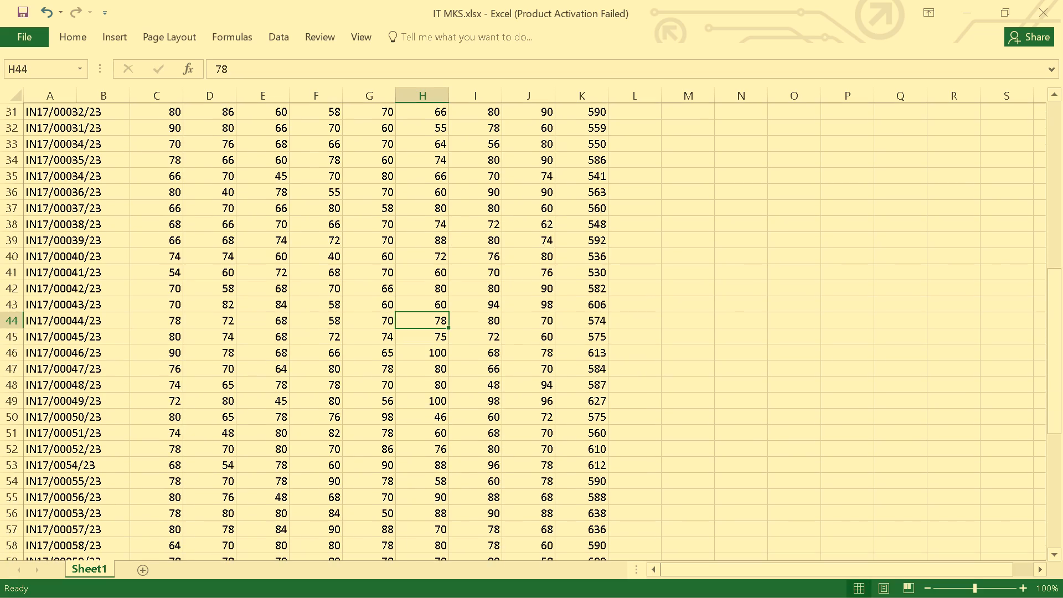
{"action": "scroll", "coordinate": [484, 462], "scroll_direction": "down", "scroll_amount": 2}
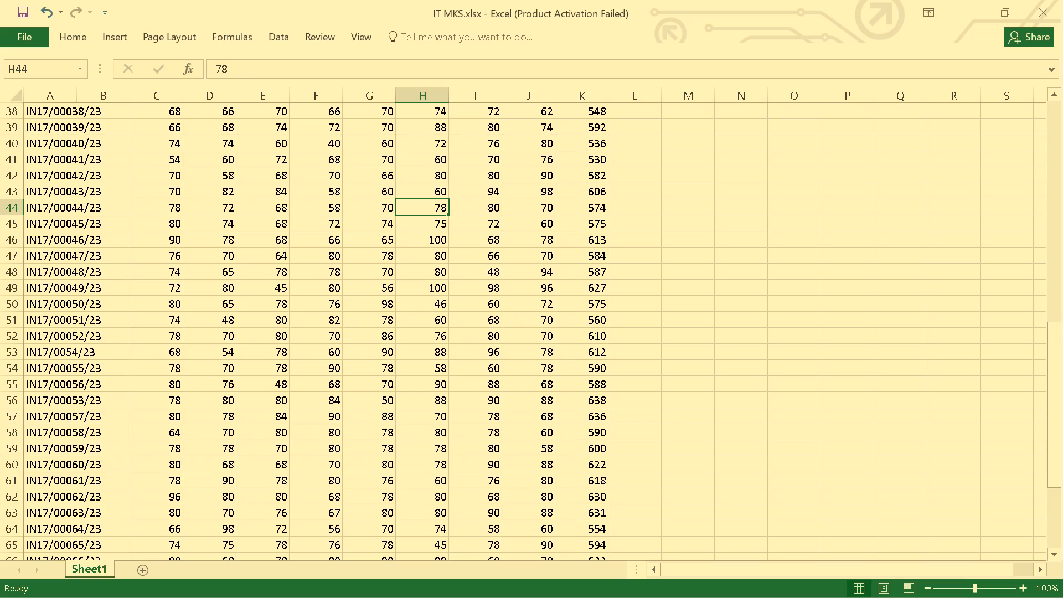
{"action": "scroll", "coordinate": [473, 467], "scroll_direction": "down", "scroll_amount": 1}
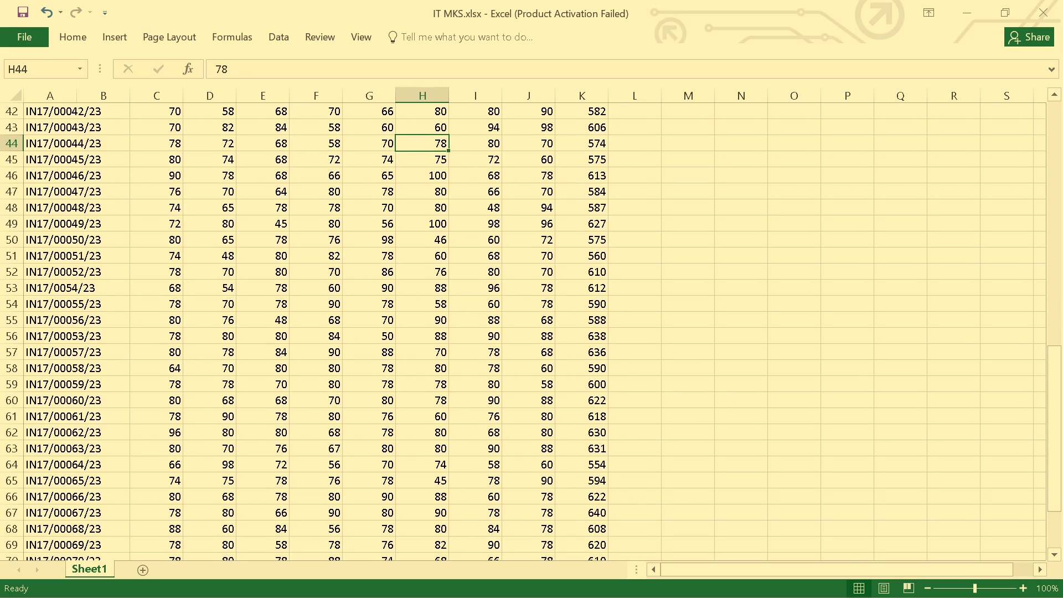
{"action": "left_click", "coordinate": [224, 414]}
{"action": "key", "text": "BackSpace"}
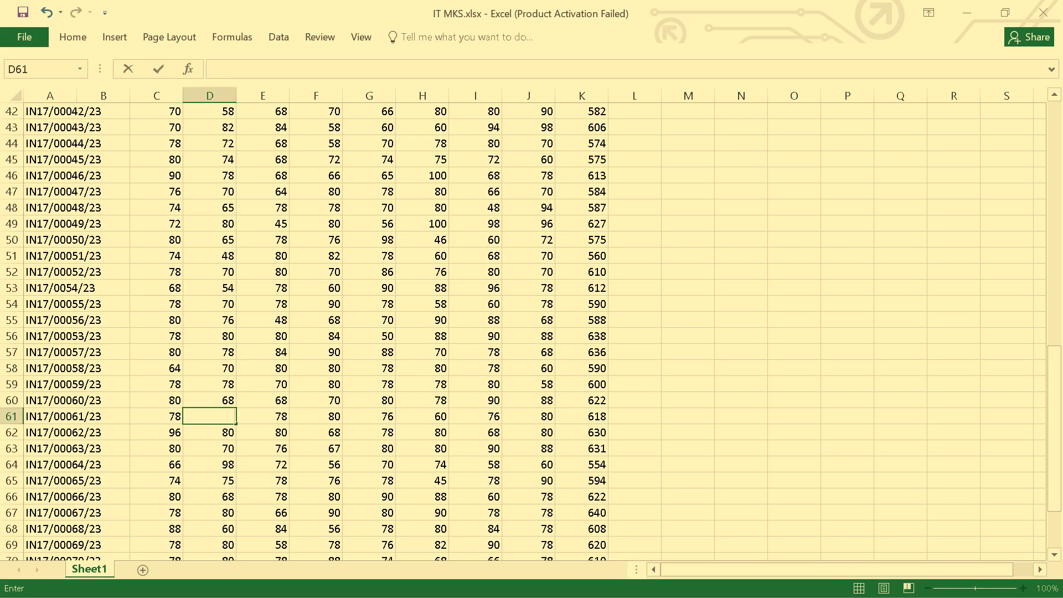
{"action": "key", "text": "6"}
{"action": "key", "text": "0"}
{"action": "key", "text": "Return"}
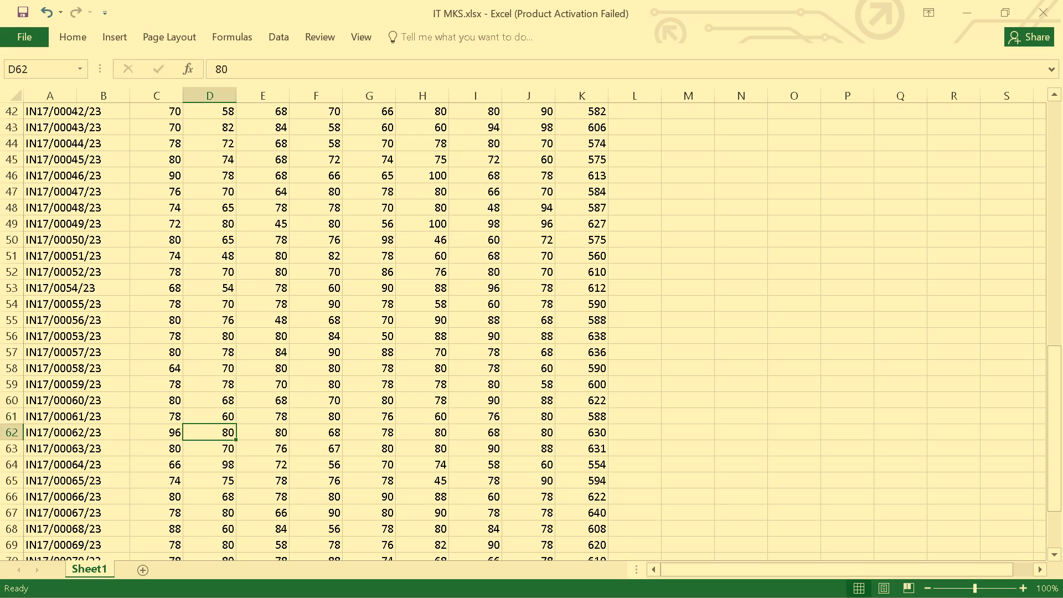
{"action": "left_click", "coordinate": [487, 404]}
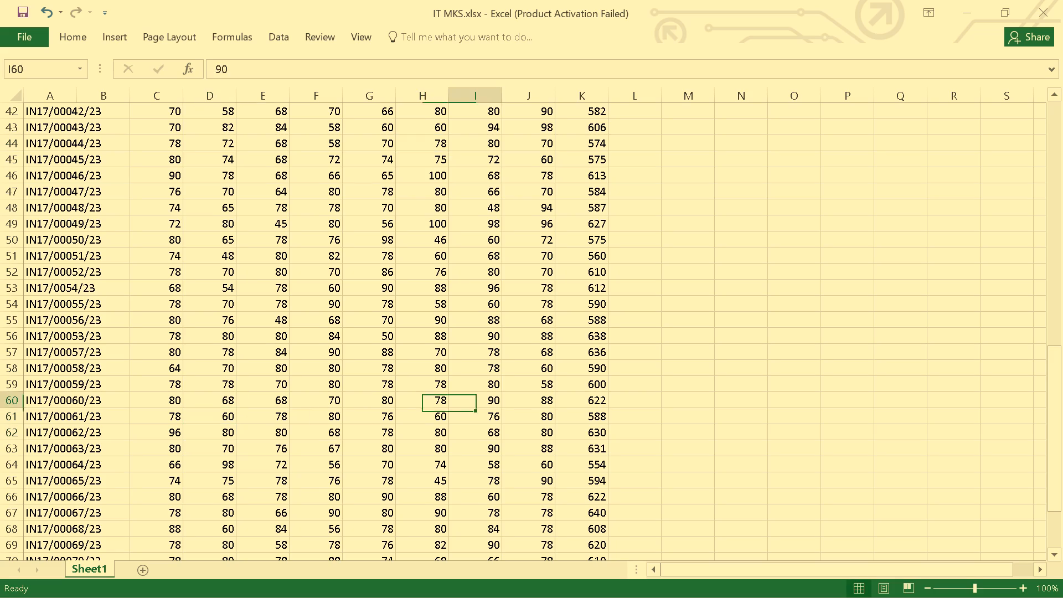
{"action": "key", "text": "BackSpace"}
{"action": "type", "text": "48"}
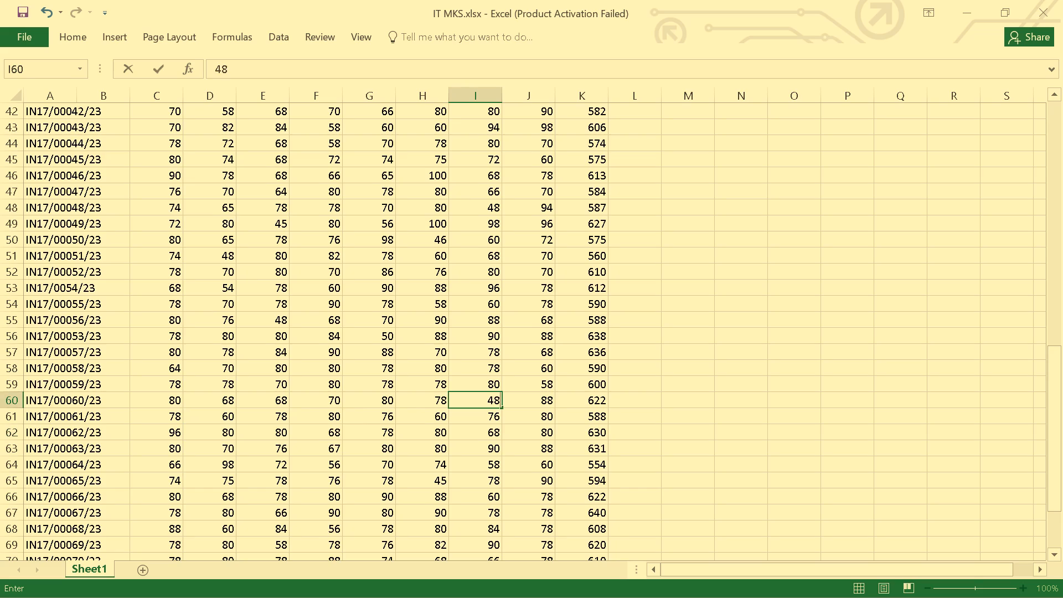
{"action": "key", "text": "Return"}
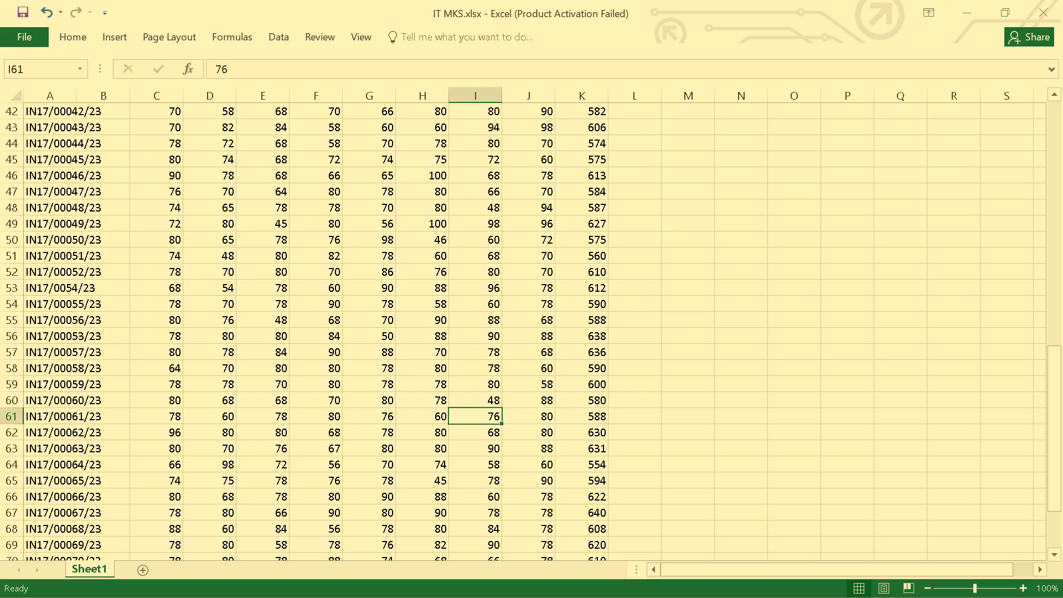
{"action": "scroll", "coordinate": [544, 342], "scroll_direction": "down", "scroll_amount": 2}
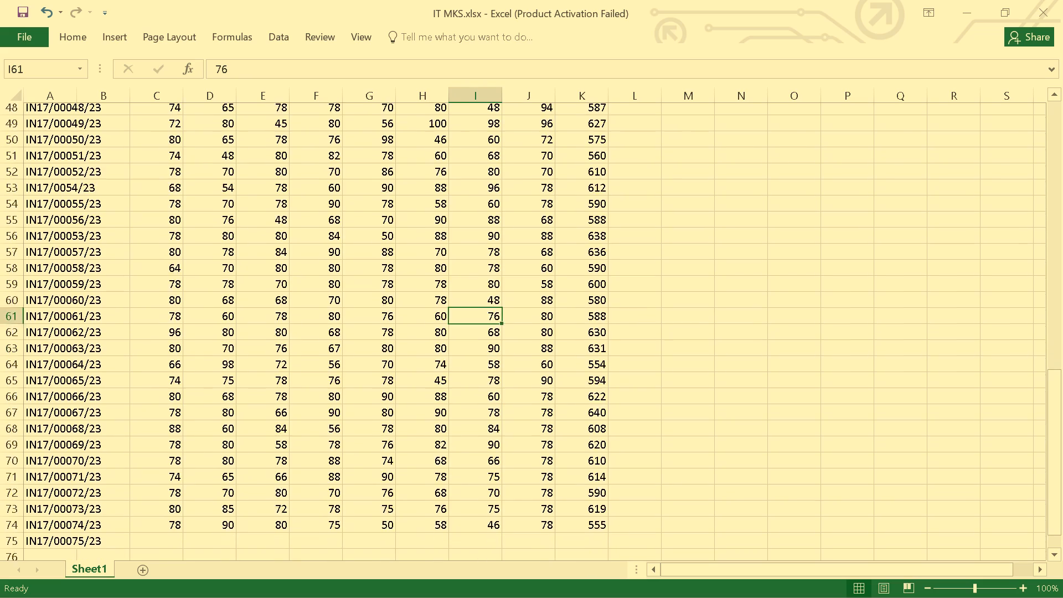
{"action": "scroll", "coordinate": [544, 342], "scroll_direction": "down", "scroll_amount": 1}
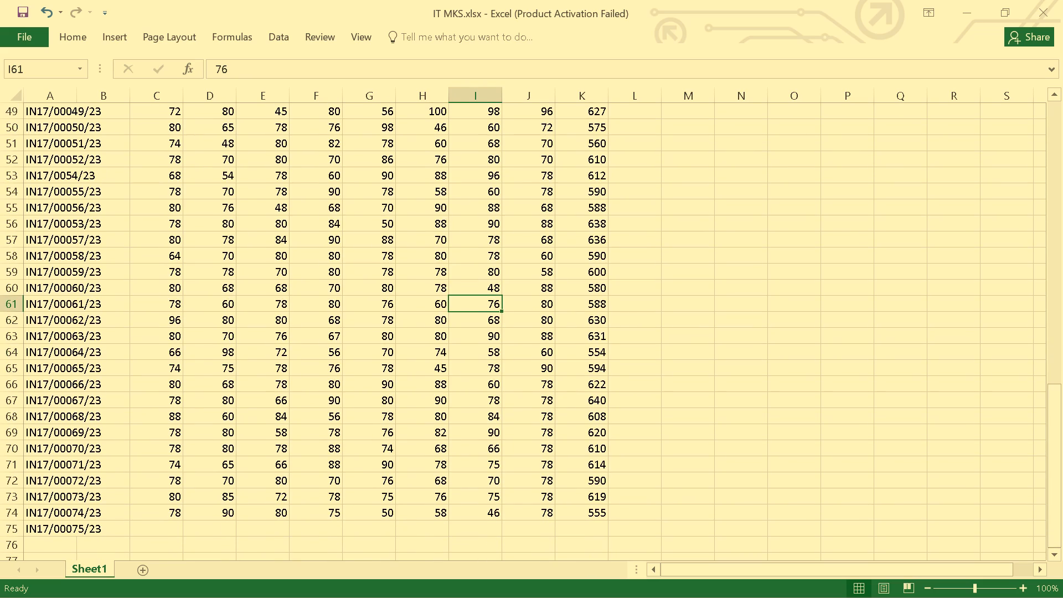
{"action": "left_click", "coordinate": [445, 401]}
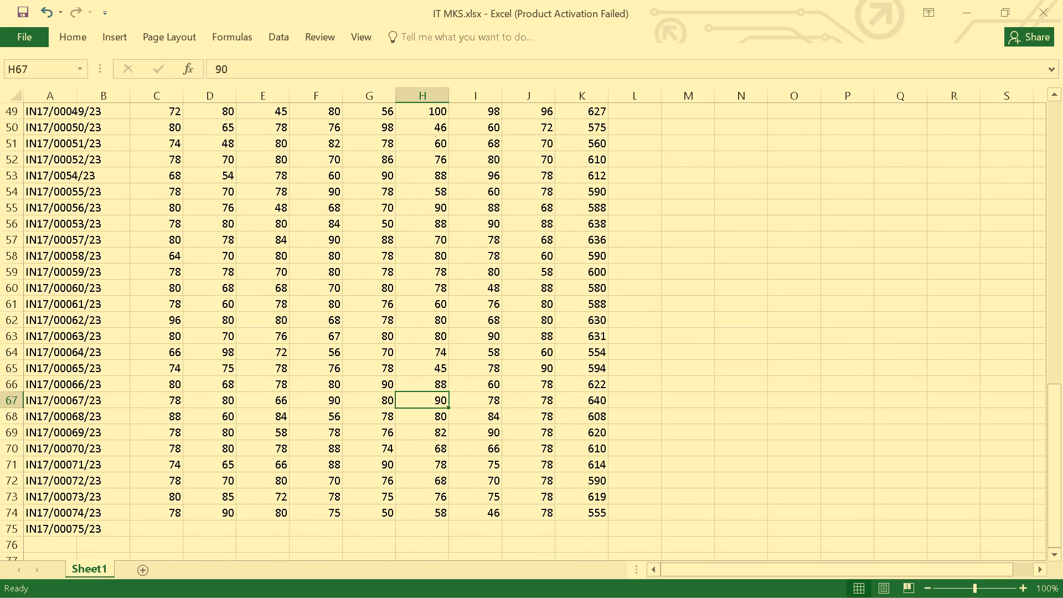
{"action": "key", "text": "BackSpace"}
{"action": "type", "text": "76"}
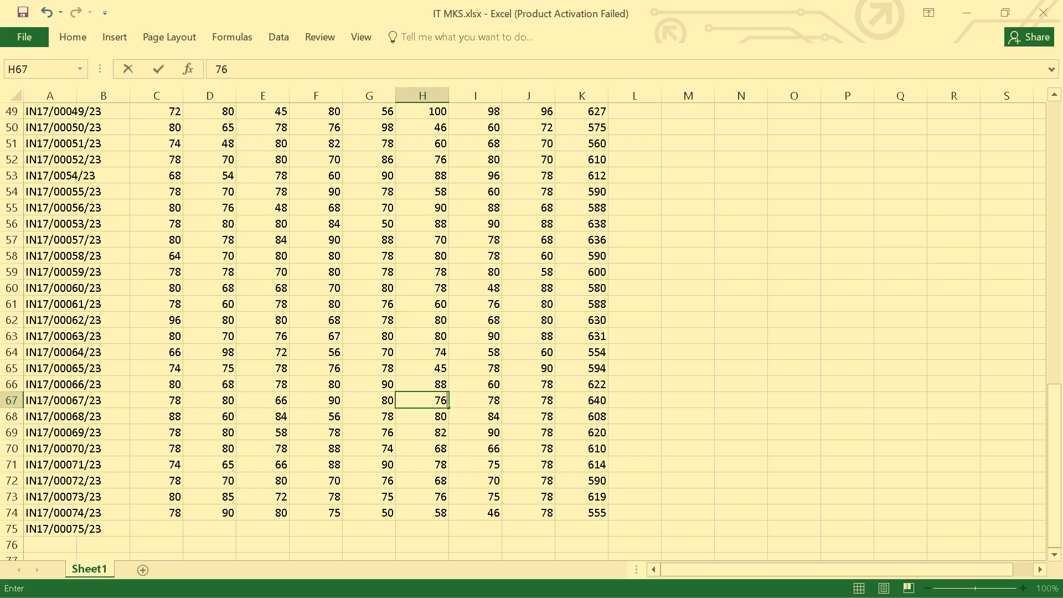
{"action": "key", "text": "Return"}
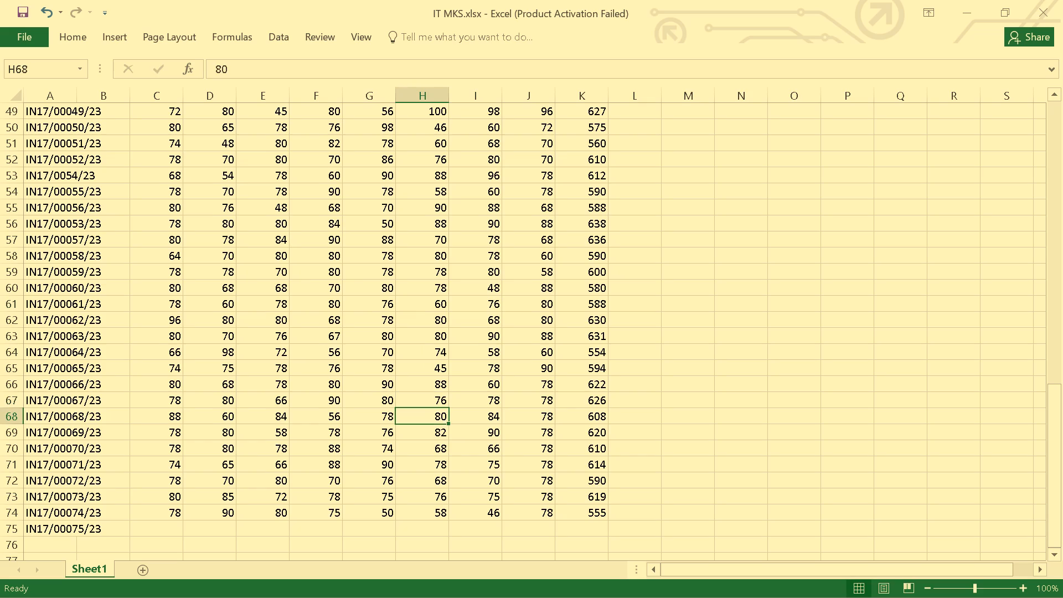
{"action": "left_click", "coordinate": [331, 401]}
{"action": "key", "text": "BackSpace"}
{"action": "type", "text": "68"}
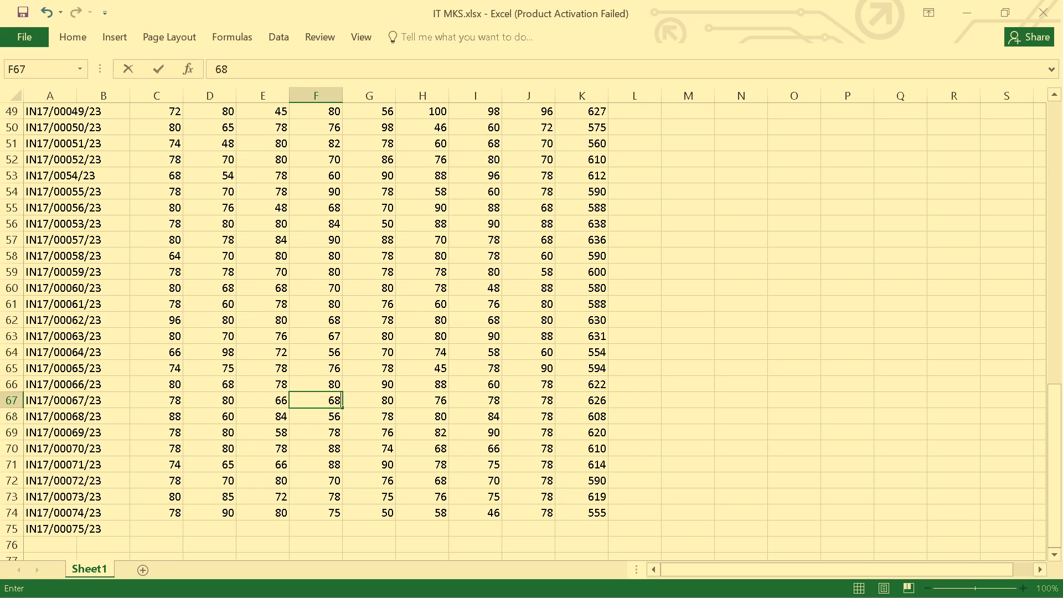
{"action": "key", "text": "Return"}
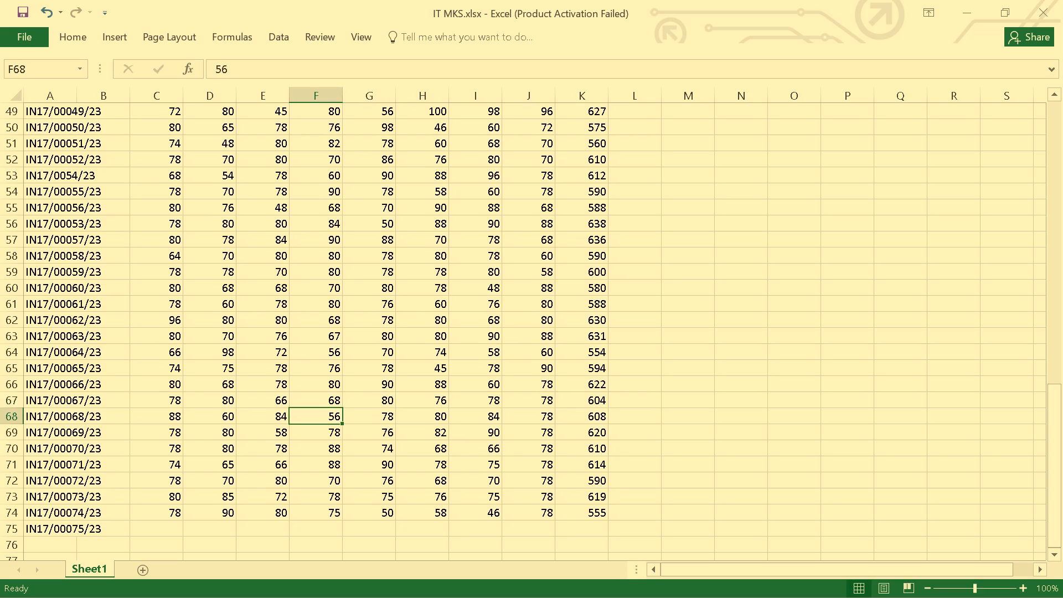
{"action": "left_click", "coordinate": [391, 388]}
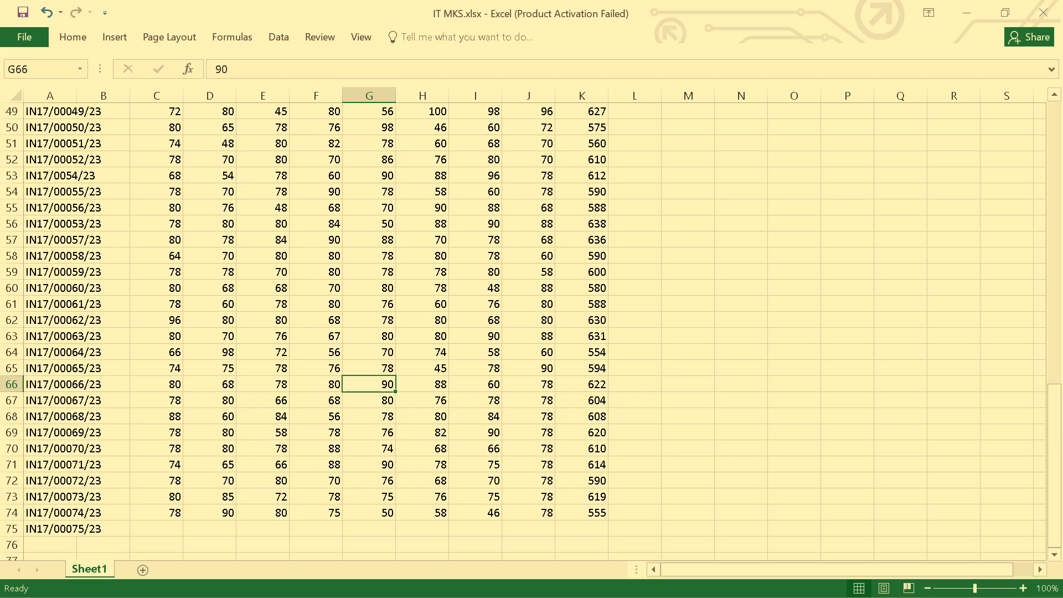
{"action": "key", "text": "BackSpace"}
{"action": "key", "text": "7"}
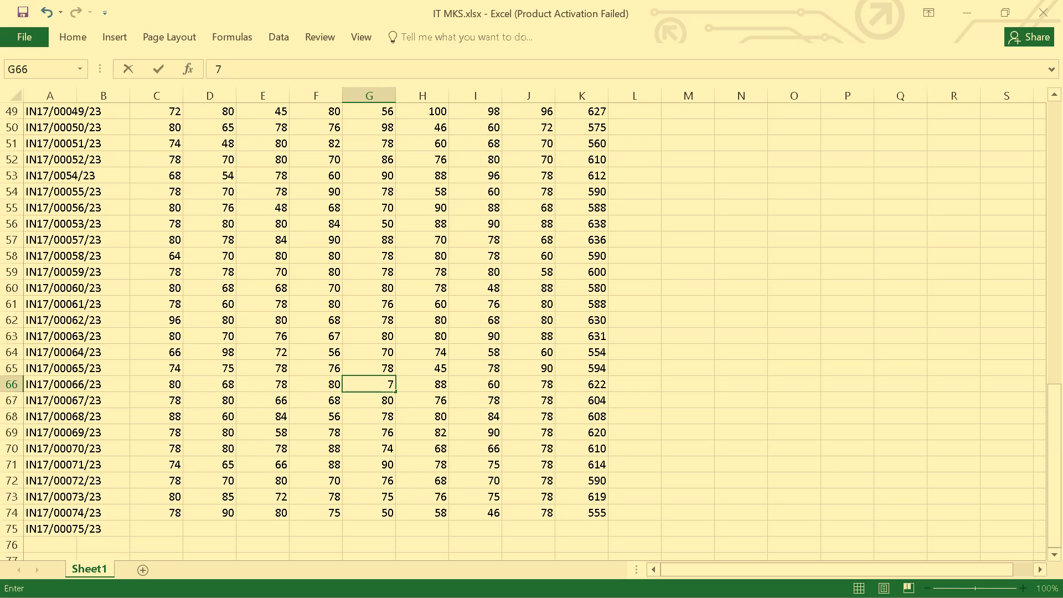
{"action": "key", "text": "0"}
{"action": "key", "text": "Return"}
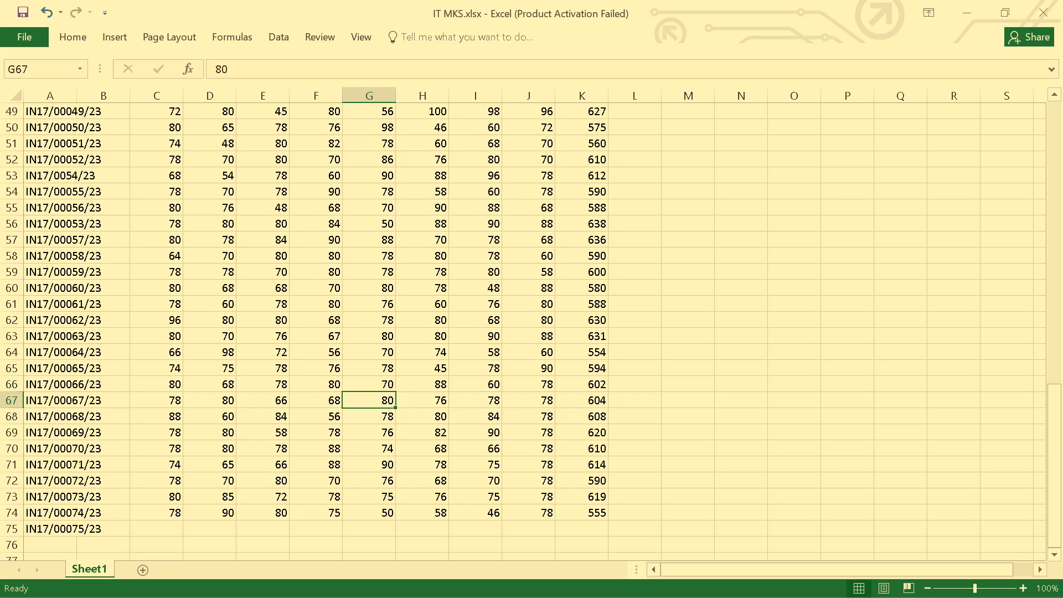
{"action": "scroll", "coordinate": [391, 388], "scroll_direction": "down", "scroll_amount": 2}
{"action": "scroll", "coordinate": [391, 388], "scroll_direction": "up", "scroll_amount": 1}
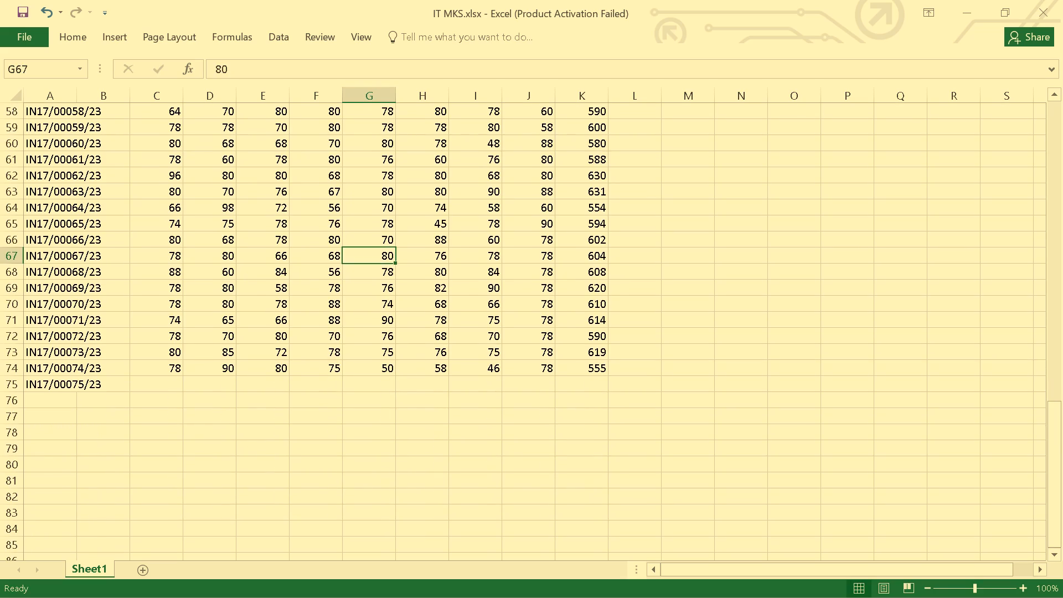
{"action": "scroll", "coordinate": [391, 388], "scroll_direction": "up", "scroll_amount": 1}
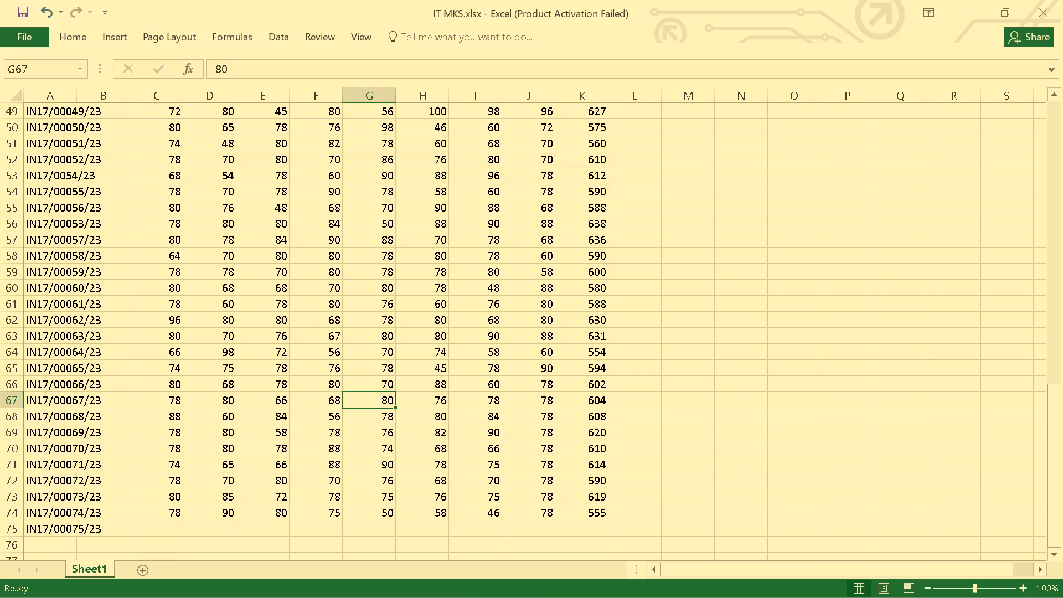
{"action": "left_click", "coordinate": [334, 455]}
{"action": "key", "text": "BackSpace"}
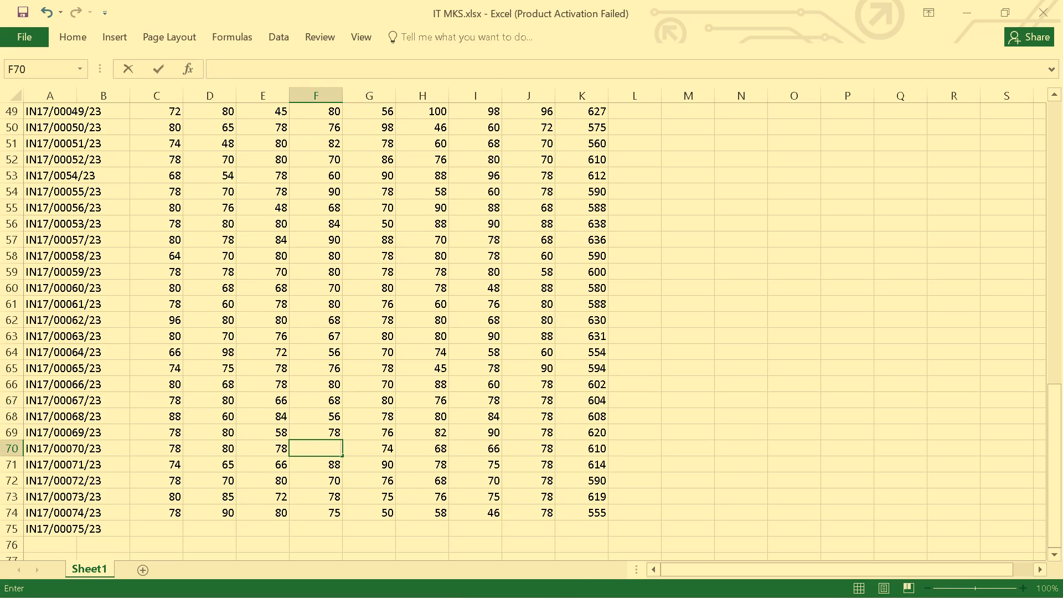
{"action": "type", "text": "70"}
{"action": "key", "text": "Return"}
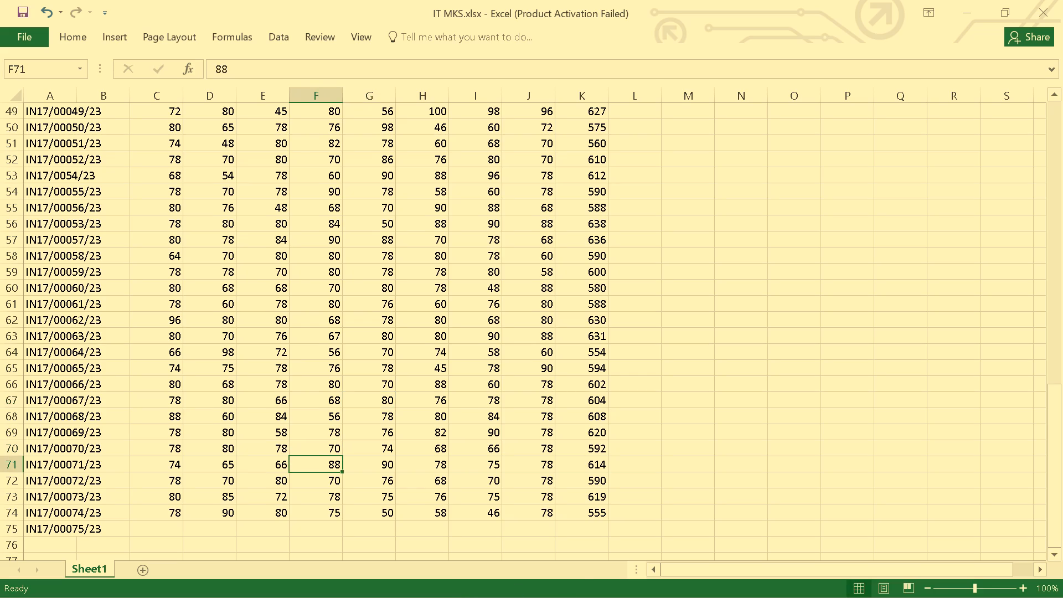
{"action": "scroll", "coordinate": [417, 251], "scroll_direction": "up", "scroll_amount": 2}
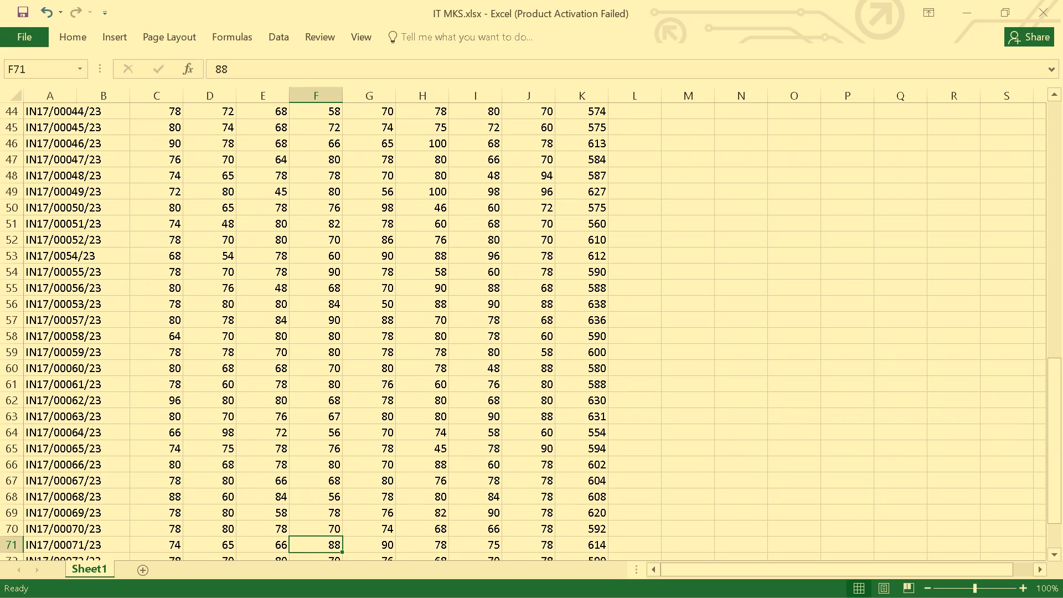
{"action": "left_click", "coordinate": [390, 243]}
{"action": "key", "text": "BackSpace"}
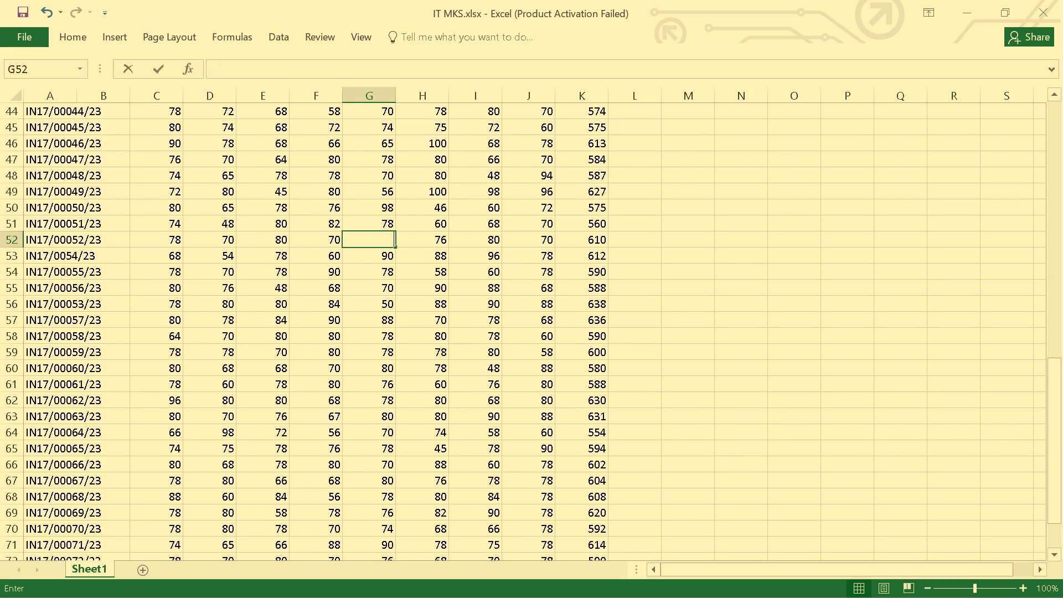
{"action": "type", "text": "68"}
{"action": "key", "text": "Return"}
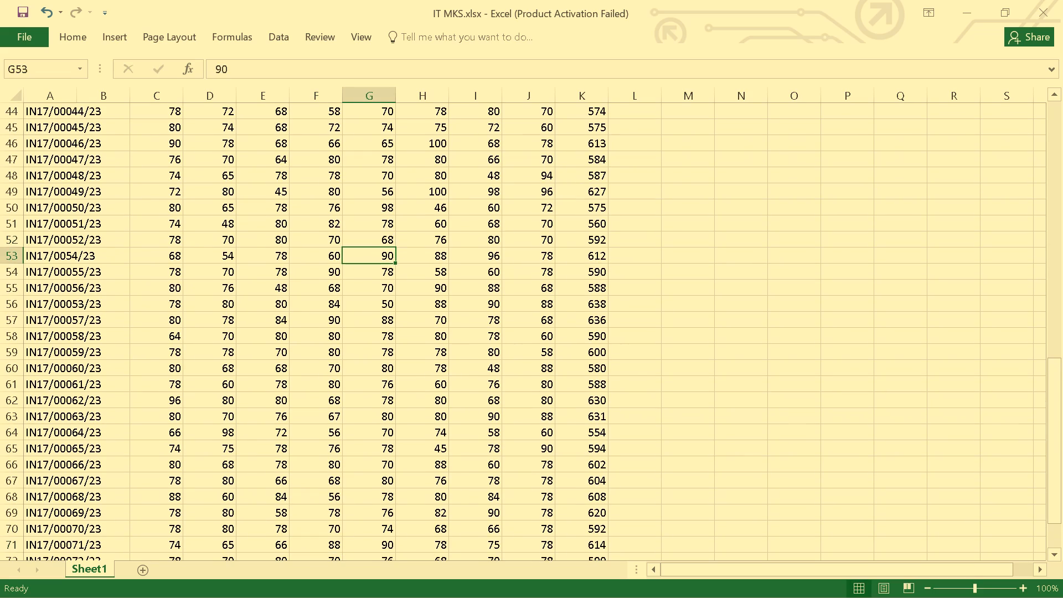
{"action": "scroll", "coordinate": [390, 243], "scroll_direction": "up", "scroll_amount": 3}
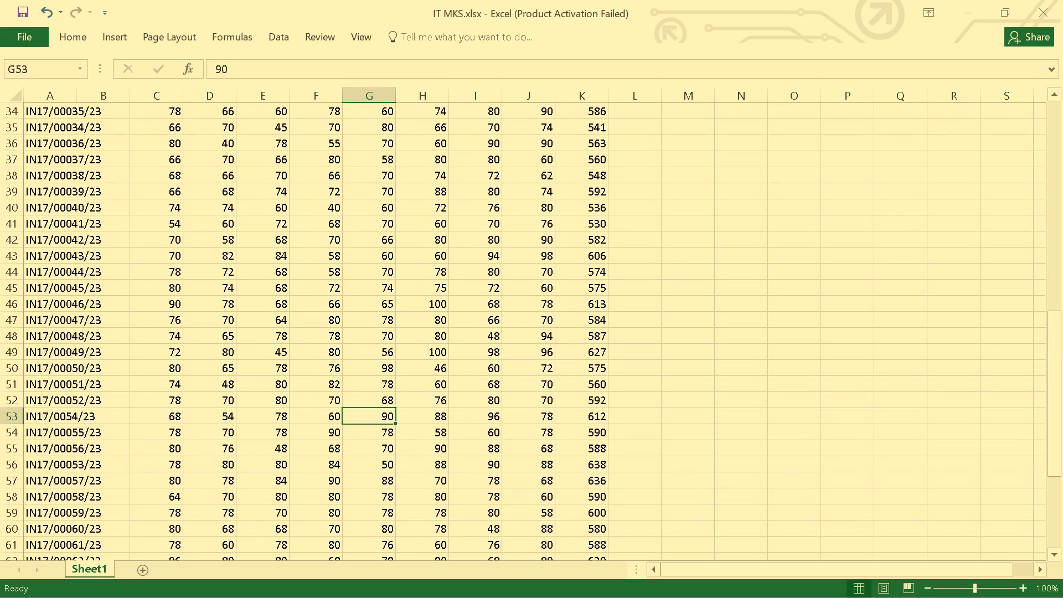
{"action": "scroll", "coordinate": [390, 243], "scroll_direction": "up", "scroll_amount": 4}
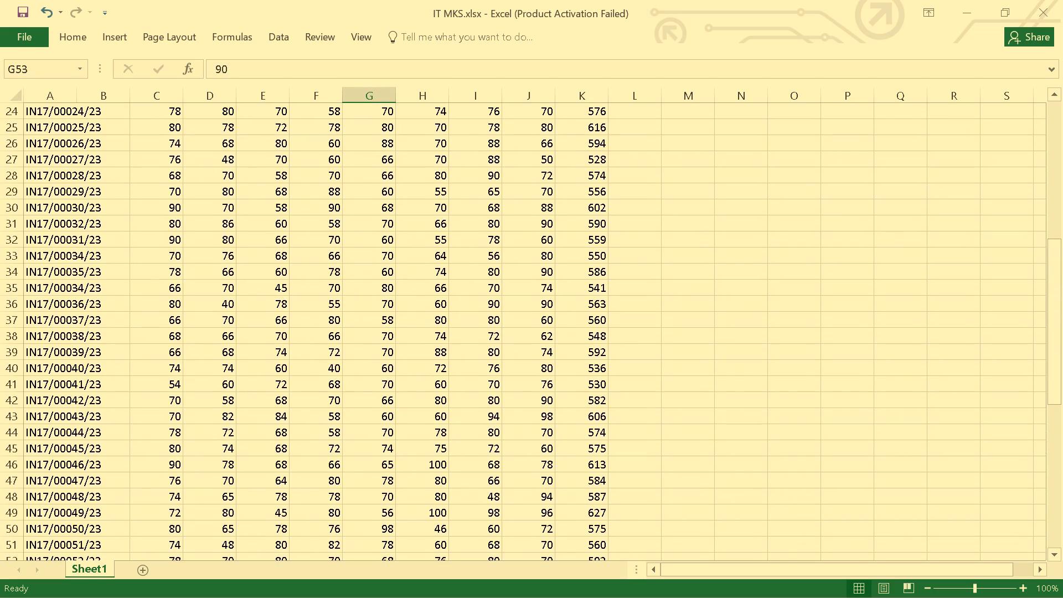
{"action": "scroll", "coordinate": [390, 243], "scroll_direction": "up", "scroll_amount": 1}
{"action": "scroll", "coordinate": [390, 243], "scroll_direction": "down", "scroll_amount": 3}
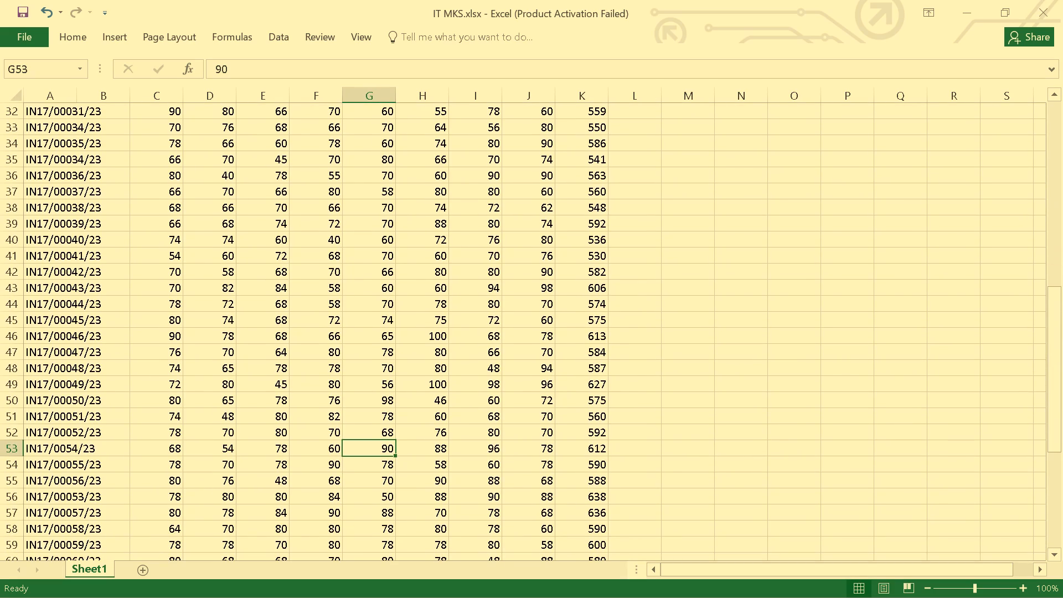
{"action": "scroll", "coordinate": [390, 243], "scroll_direction": "down", "scroll_amount": 5}
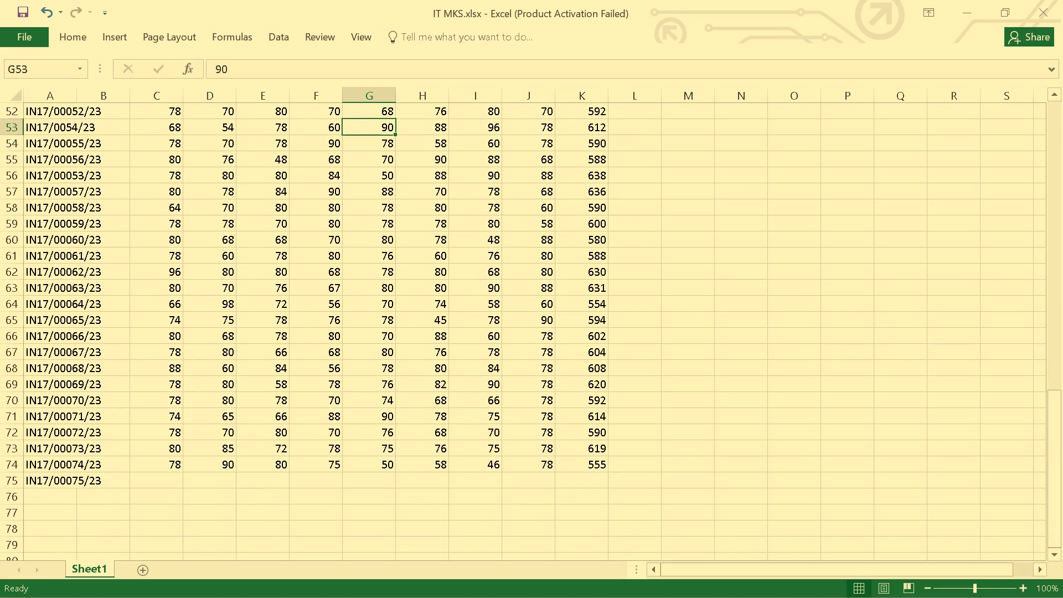
{"action": "left_click", "coordinate": [167, 485]}
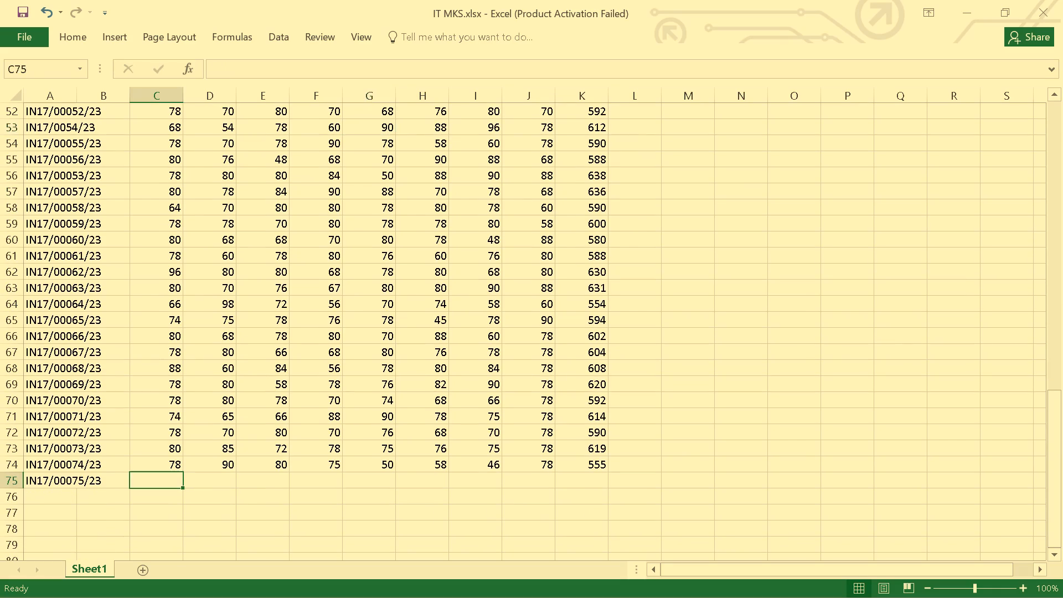
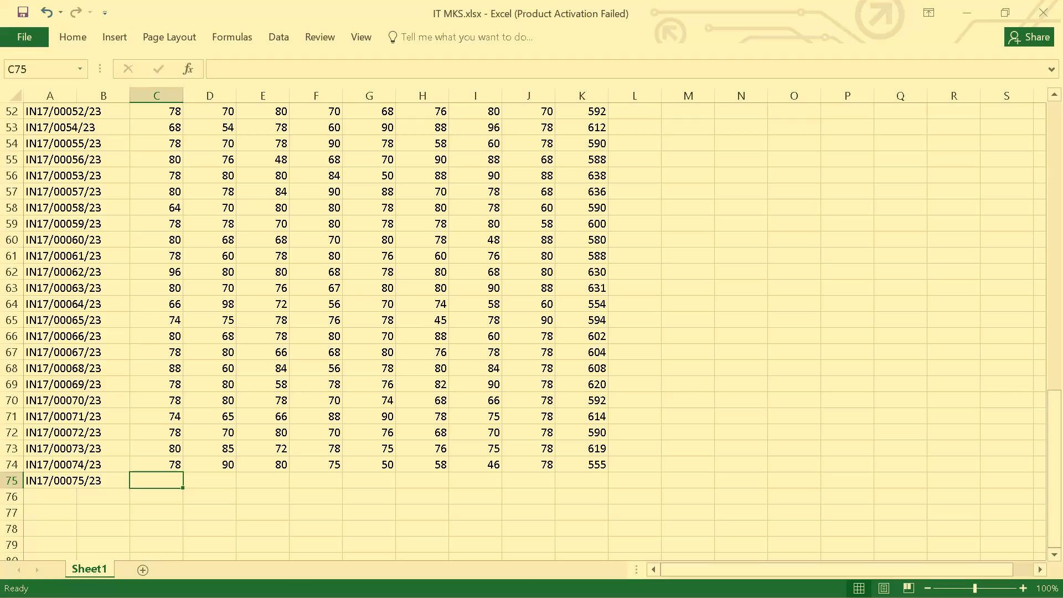
{"action": "key", "text": "8"}
{"action": "key", "text": "0"}
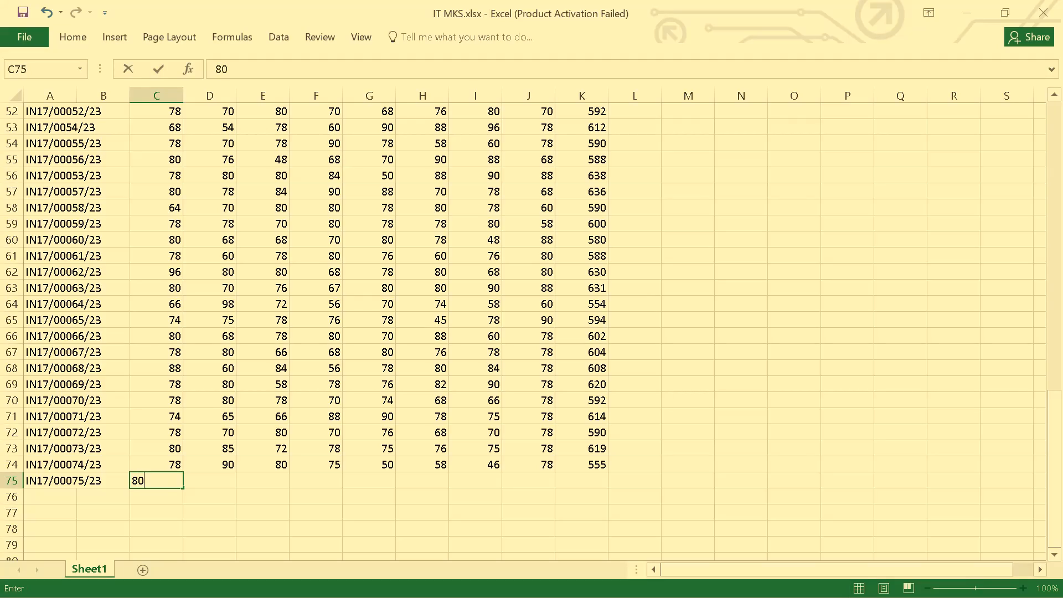
{"action": "key", "text": "Right"}
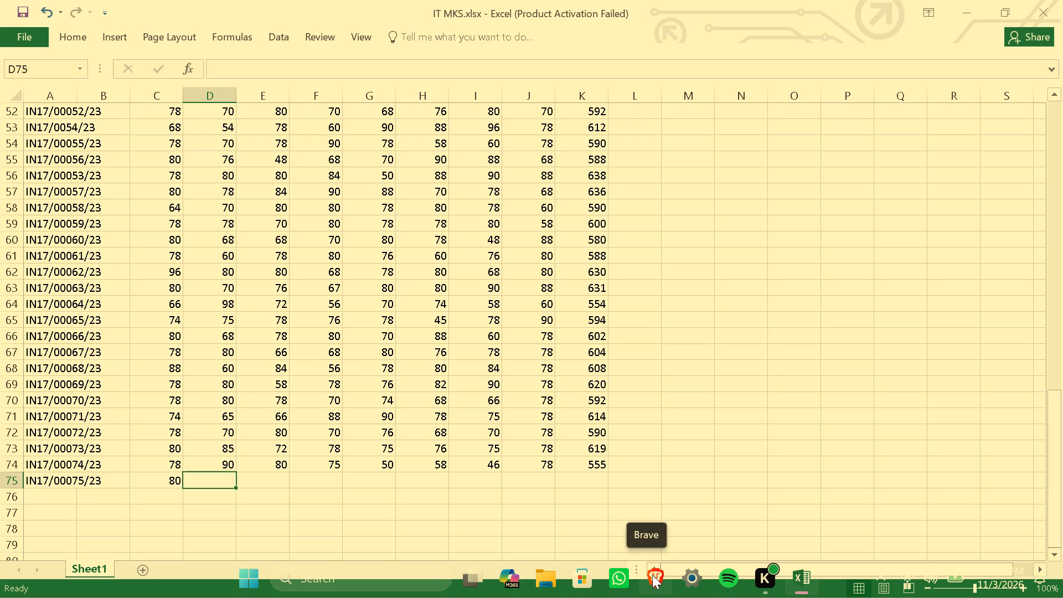
Open Media Player, resume playback of the Kodak Black song, and return to the IT MKS.xlsx workbook.
{"action": "left_click", "coordinate": [247, 585]}
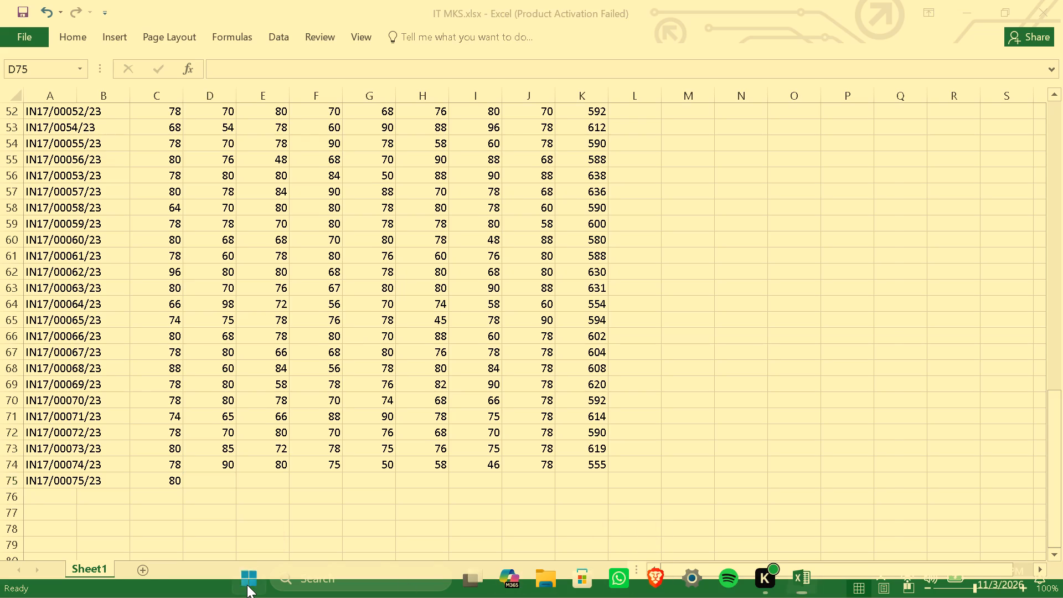
{"action": "scroll", "coordinate": [431, 417], "scroll_direction": "down", "scroll_amount": 1}
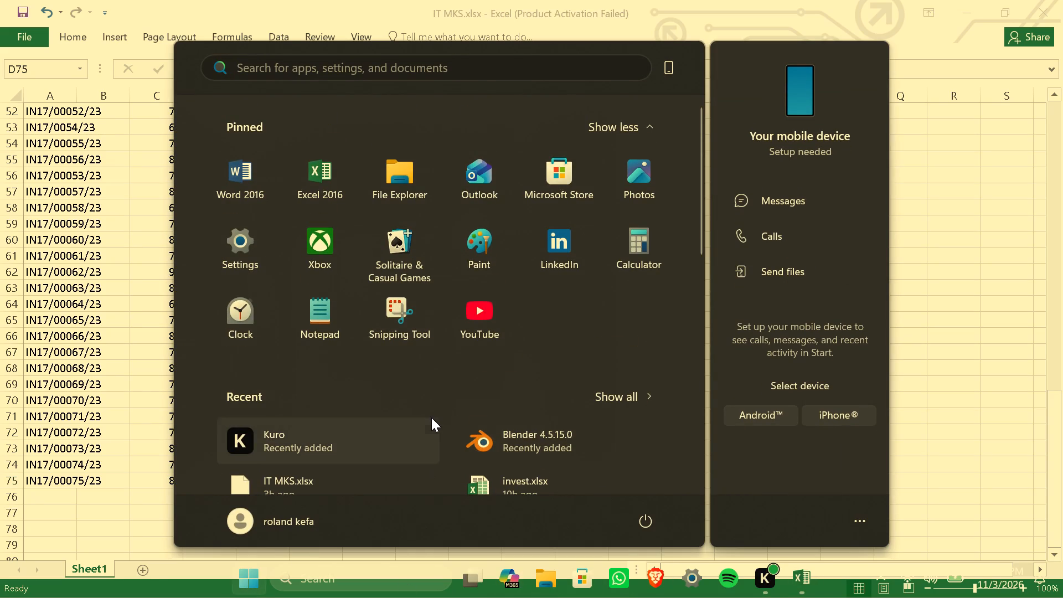
{"action": "scroll", "coordinate": [431, 417], "scroll_direction": "down", "scroll_amount": 3}
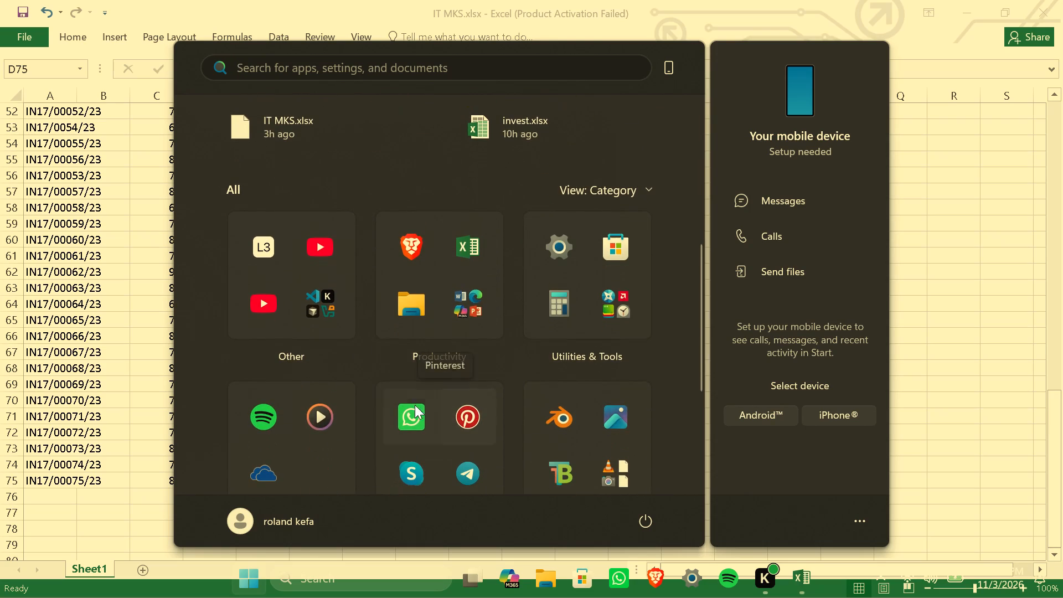
{"action": "left_click", "coordinate": [333, 415]}
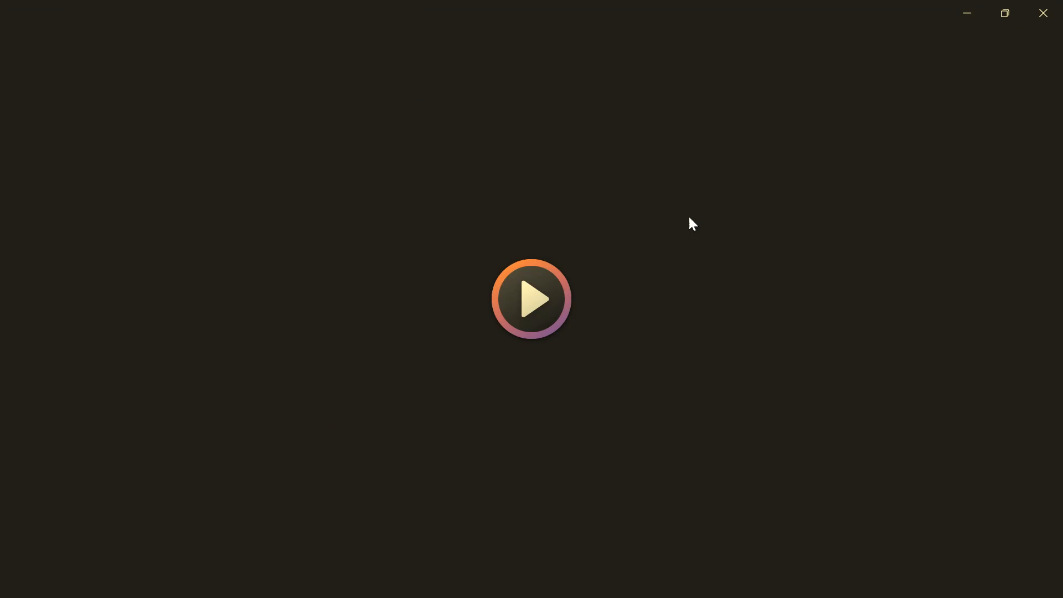
{"action": "key", "text": "space"}
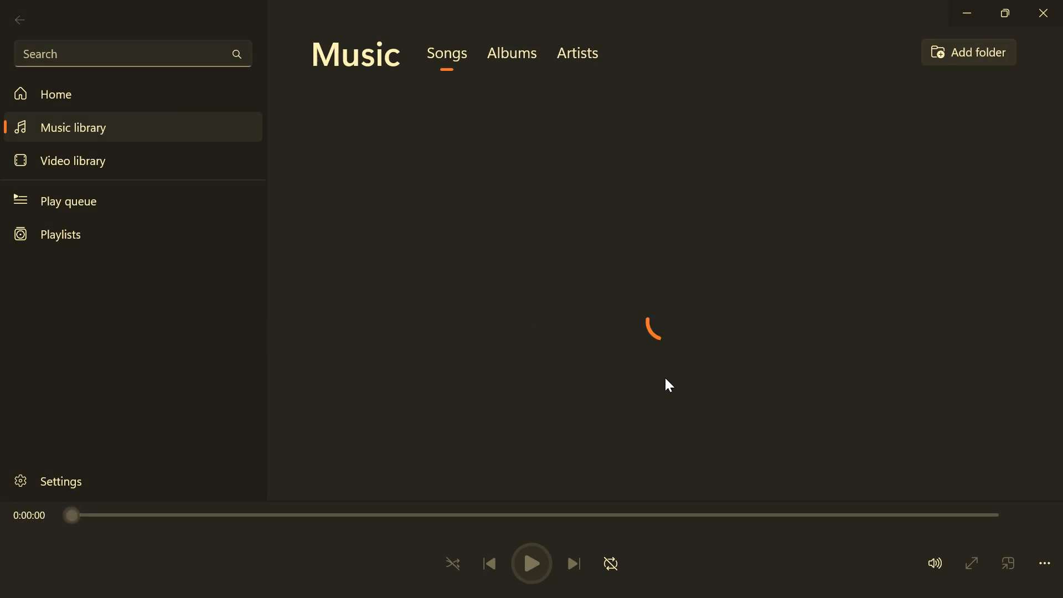
{"action": "key", "text": "space"}
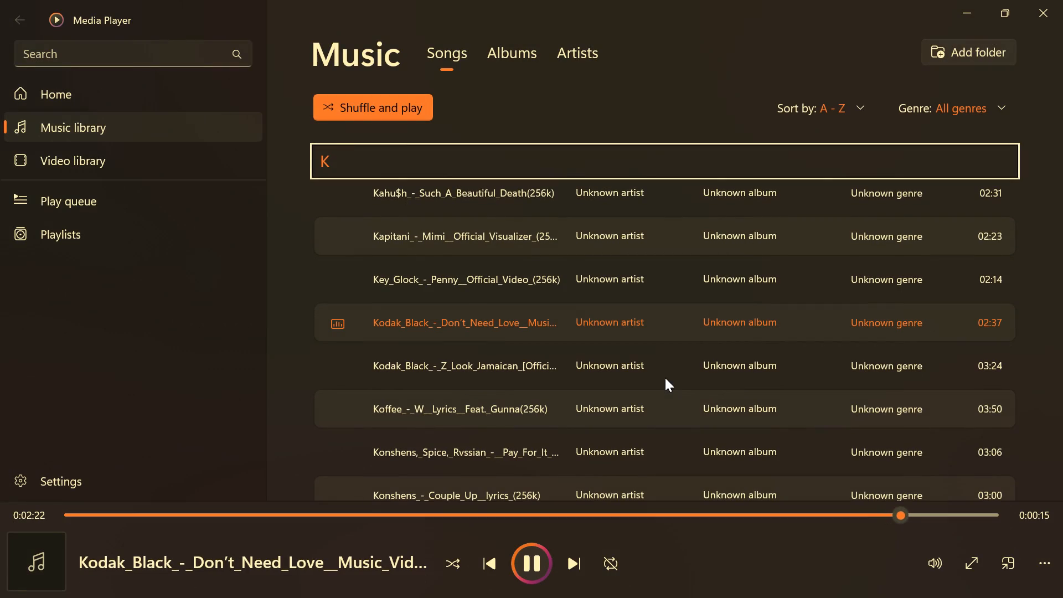
{"action": "left_click", "coordinate": [962, 23]}
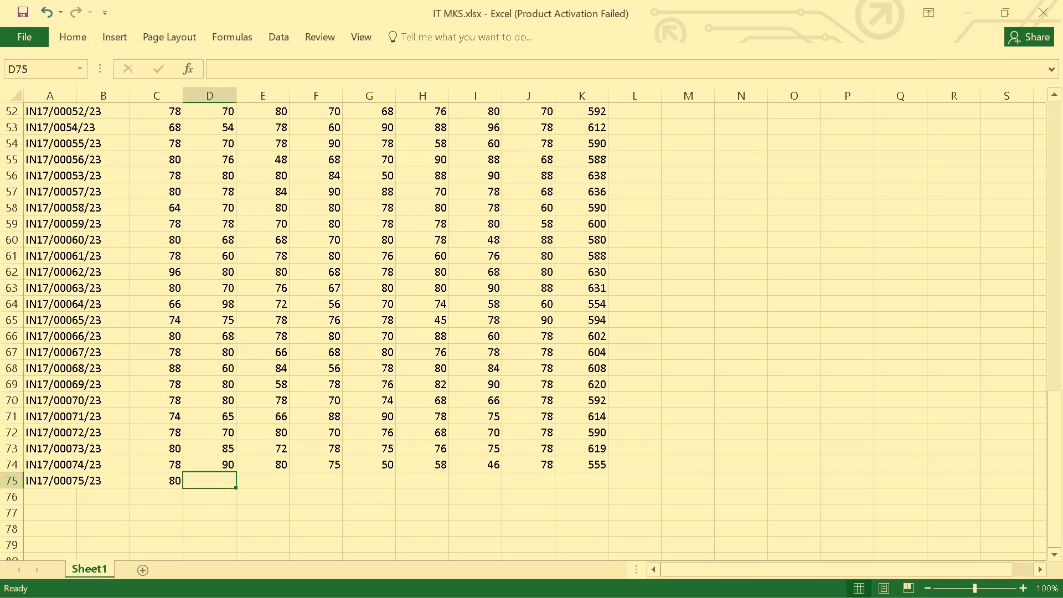
{"action": "left_click", "coordinate": [371, 430]}
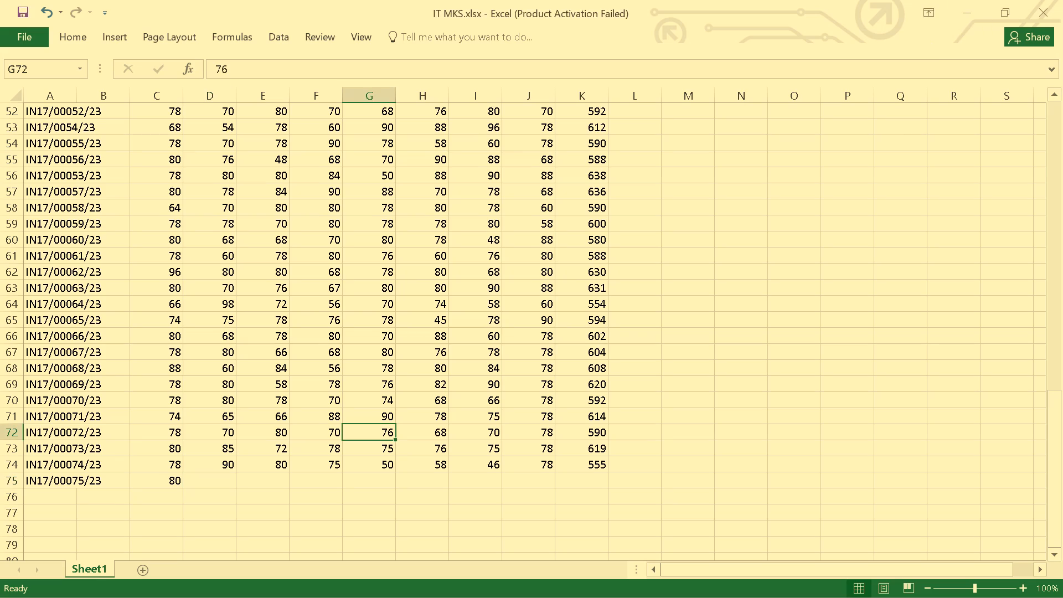
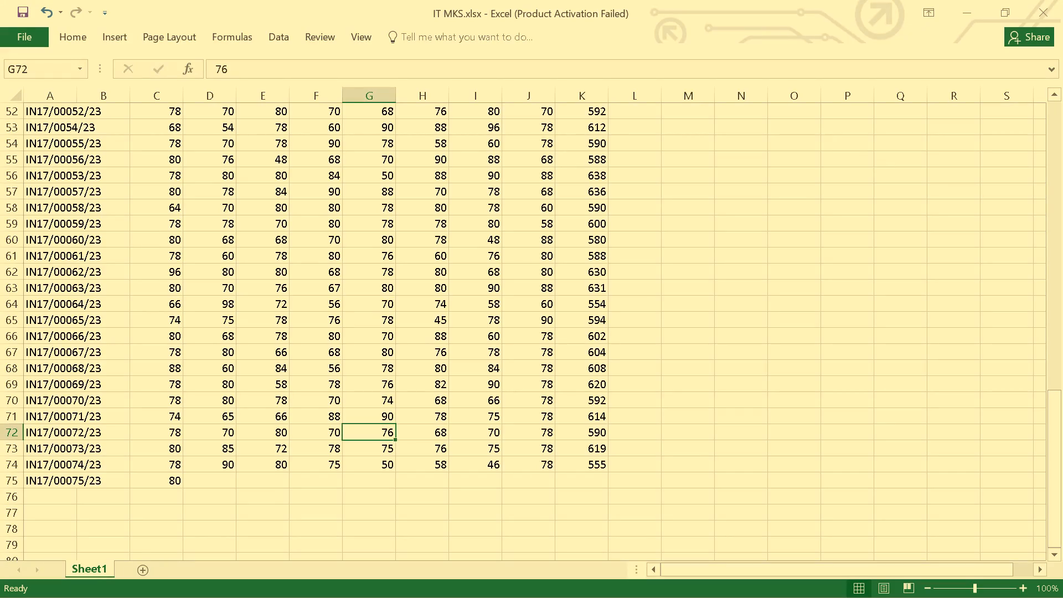
{"action": "double_click", "coordinate": [217, 490]}
{"action": "type", "text": "68"}
{"action": "key", "text": "Right"}
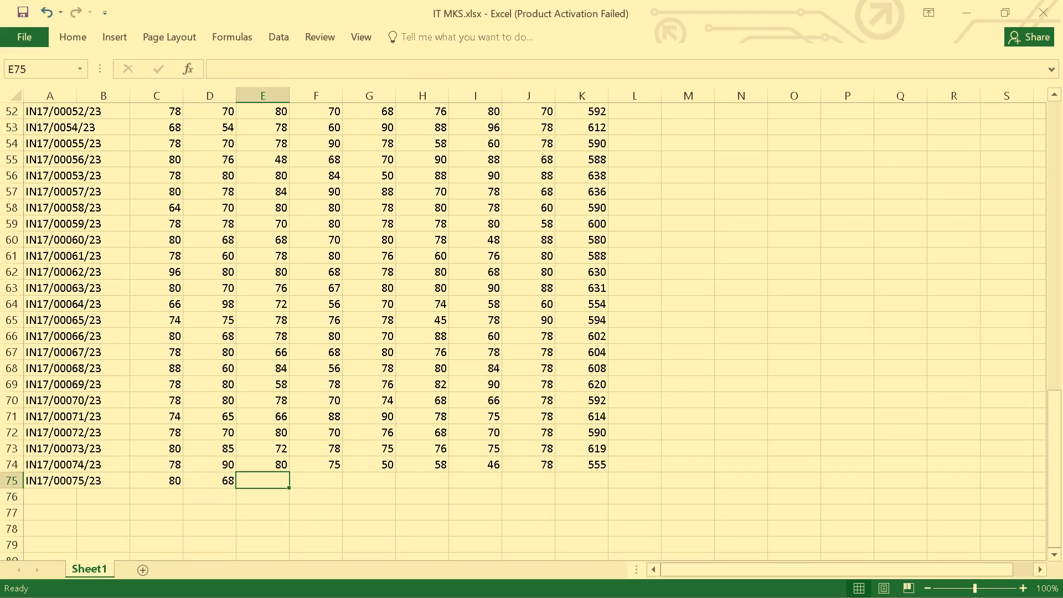
{"action": "type", "text": "70"}
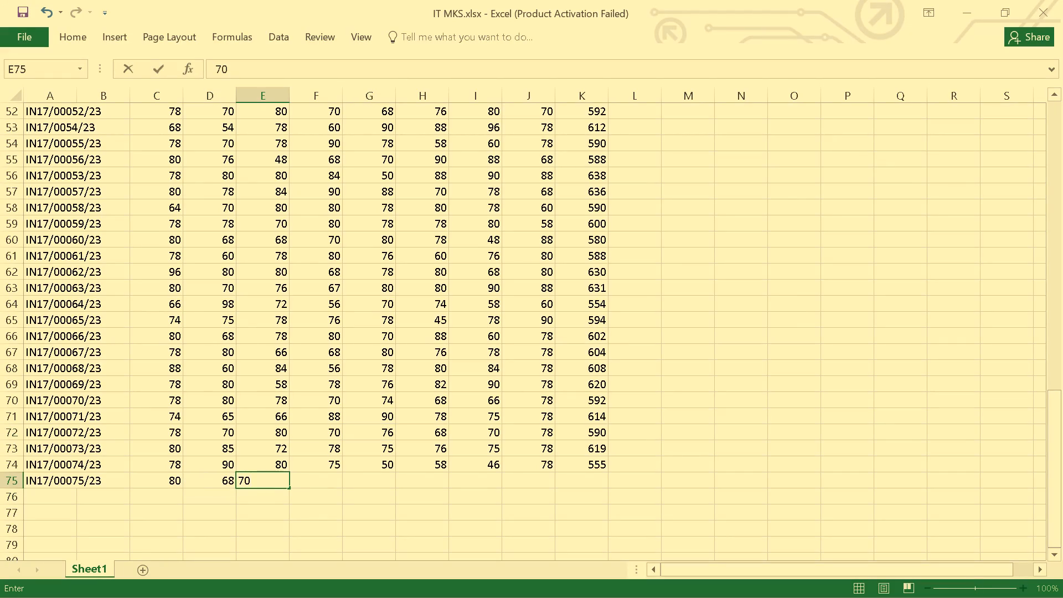
{"action": "key", "text": "Down"}
{"action": "key", "text": "Right"}
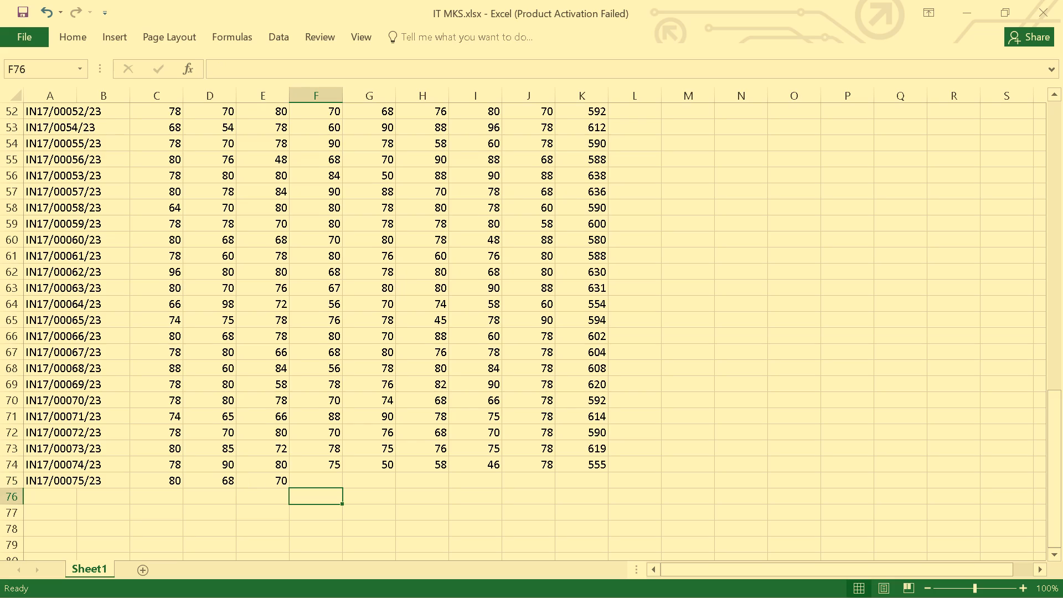
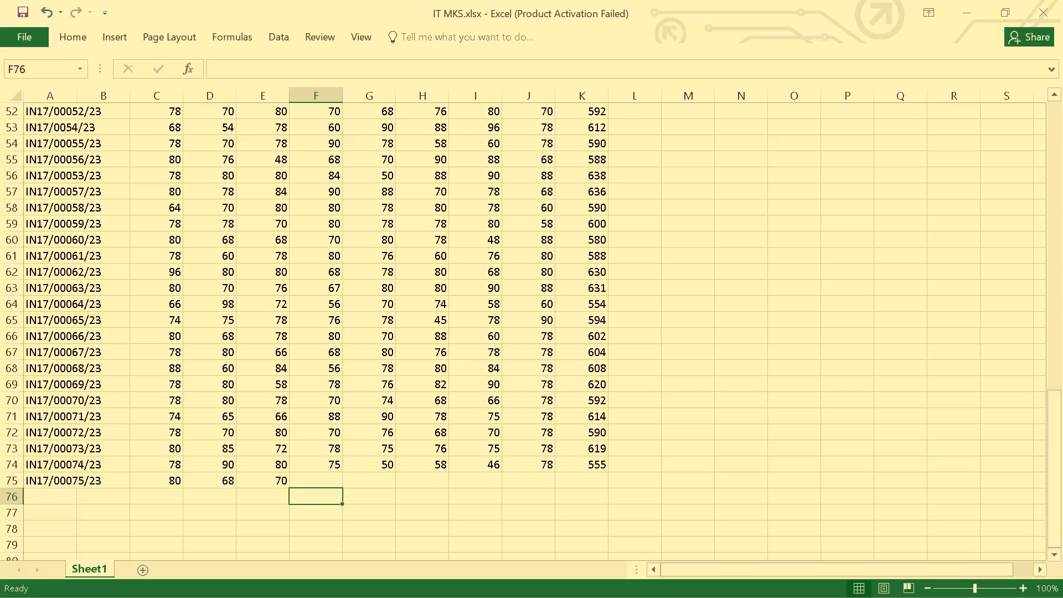
Enter 76 as the BIT304 mark in cell F75 for the student in the last row.
{"action": "double_click", "coordinate": [471, 322]}
{"action": "left_click", "coordinate": [318, 389]}
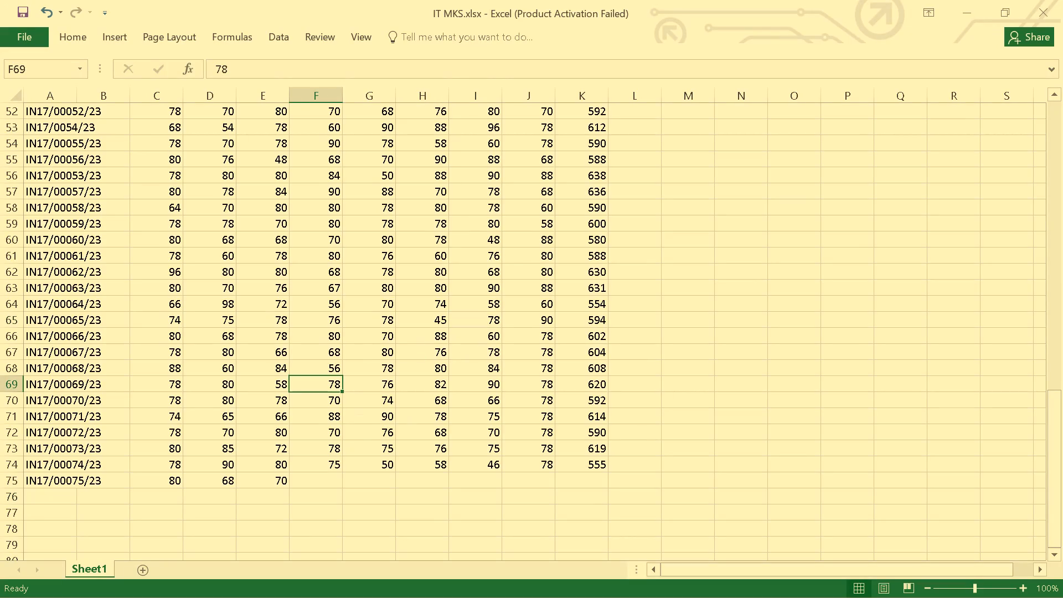
{"action": "left_click", "coordinate": [330, 483]}
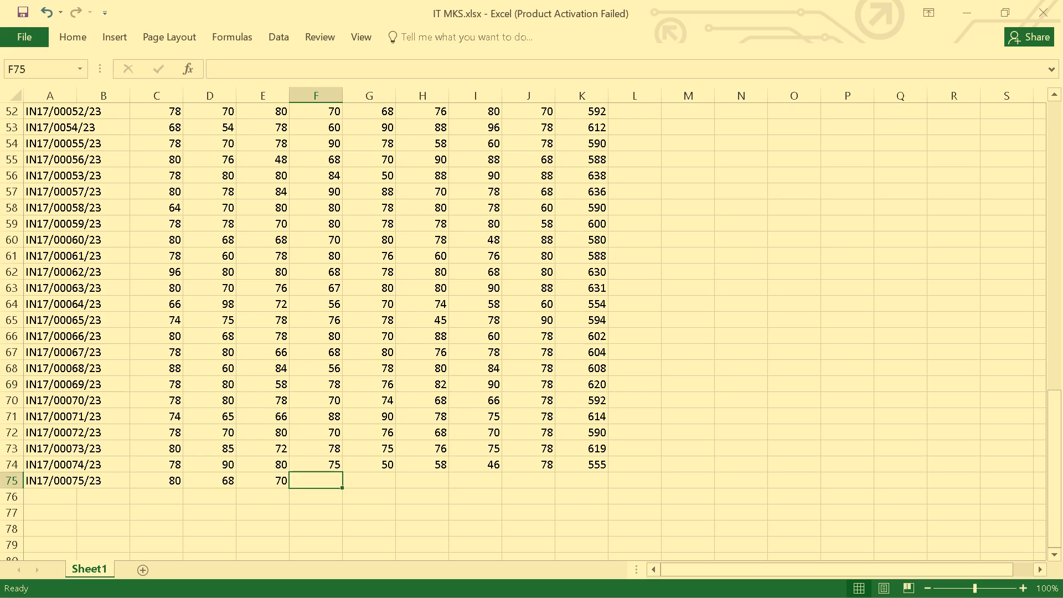
{"action": "type", "text": "76"}
{"action": "key", "text": "Right"}
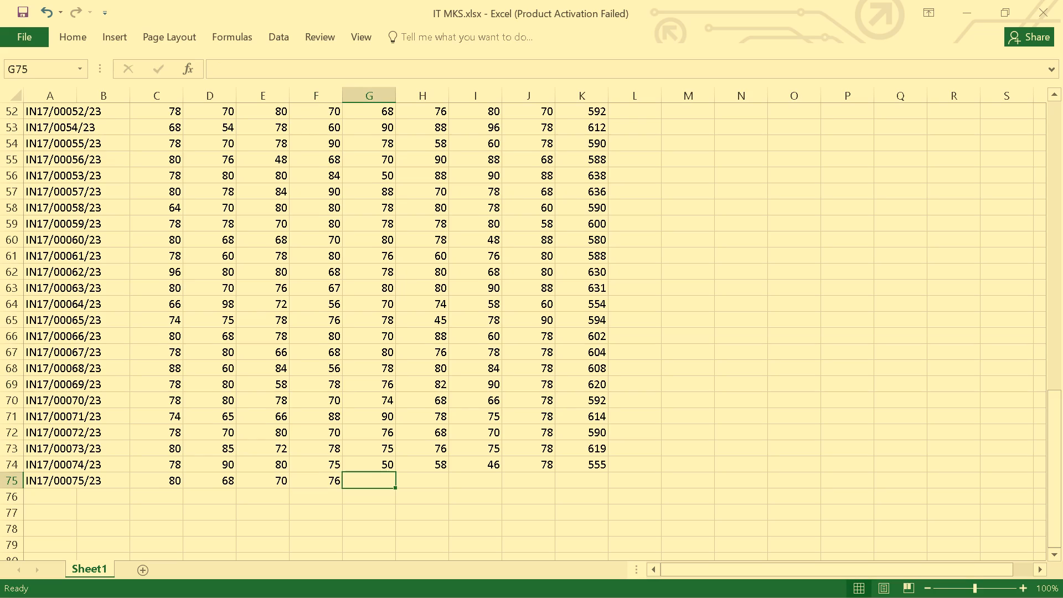
Review the course headings and the marks in the rows above, from the sheet's header down to row 75.
{"action": "scroll", "coordinate": [450, 359], "scroll_direction": "up", "scroll_amount": 3}
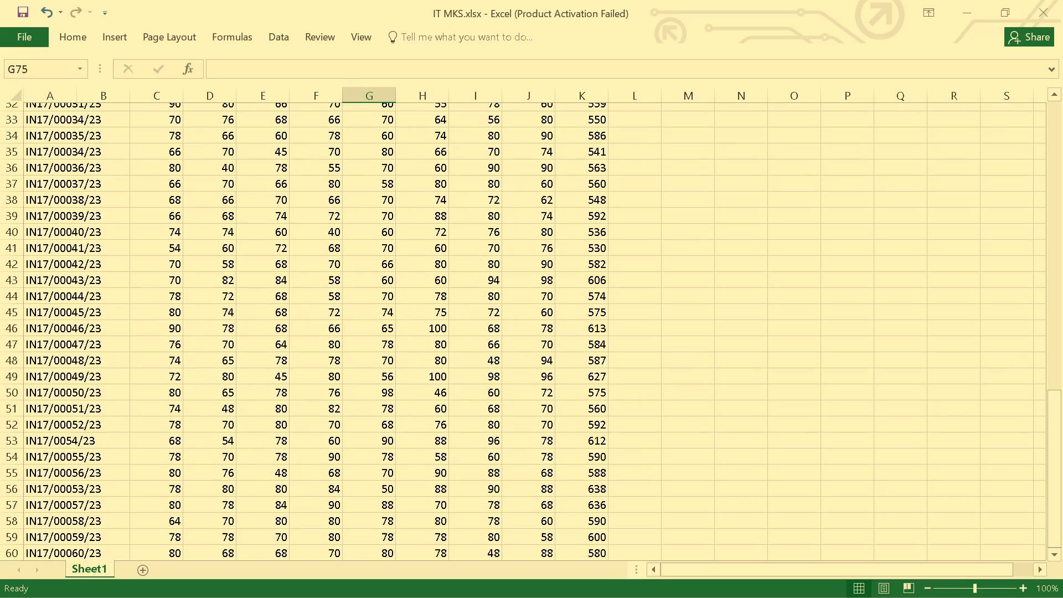
{"action": "scroll", "coordinate": [450, 359], "scroll_direction": "up", "scroll_amount": 4}
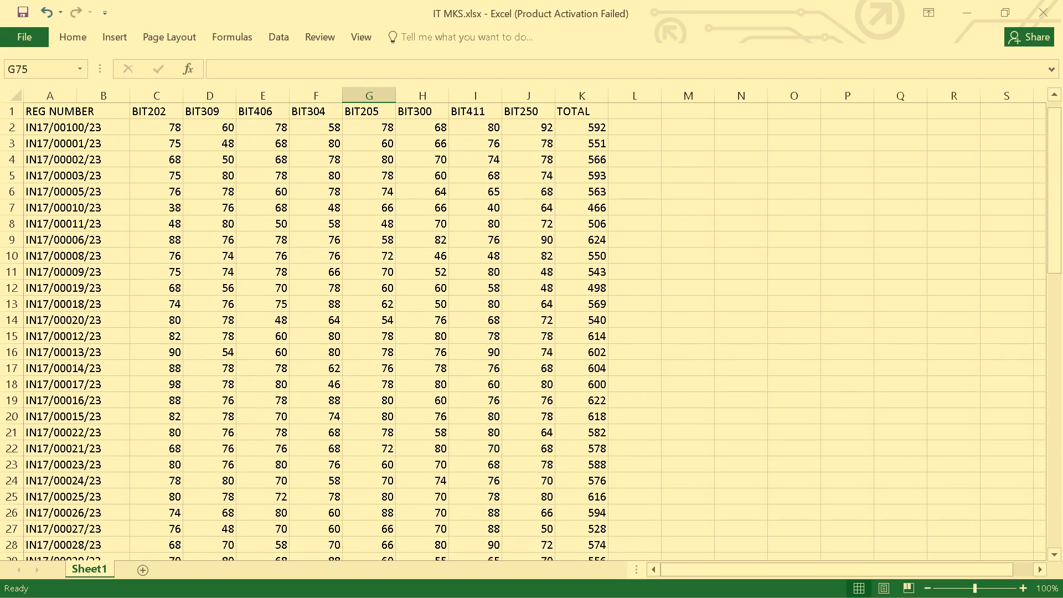
{"action": "scroll", "coordinate": [450, 359], "scroll_direction": "down", "scroll_amount": 6}
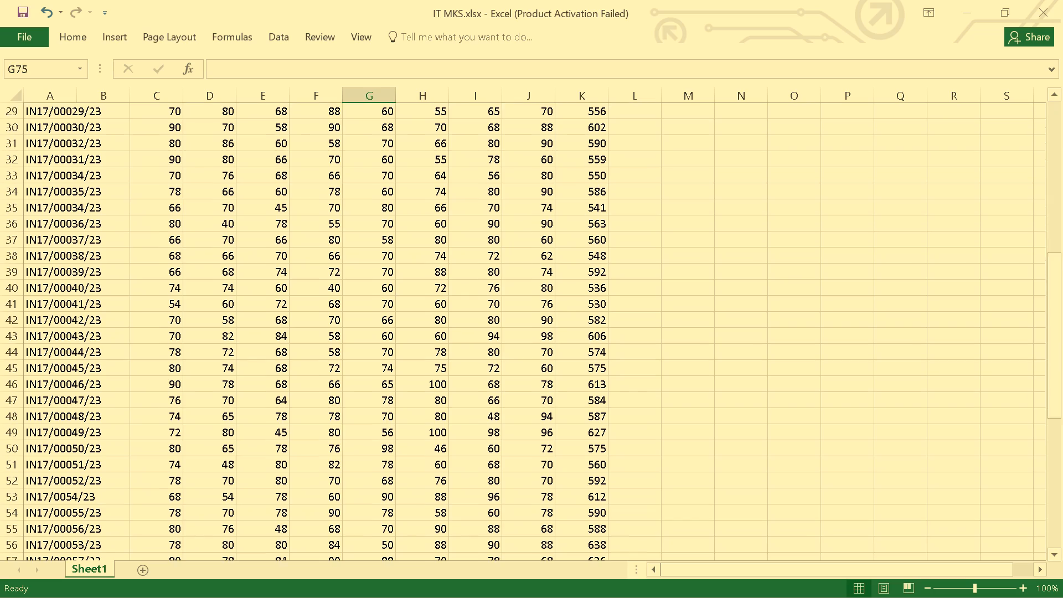
{"action": "scroll", "coordinate": [450, 359], "scroll_direction": "down", "scroll_amount": 3}
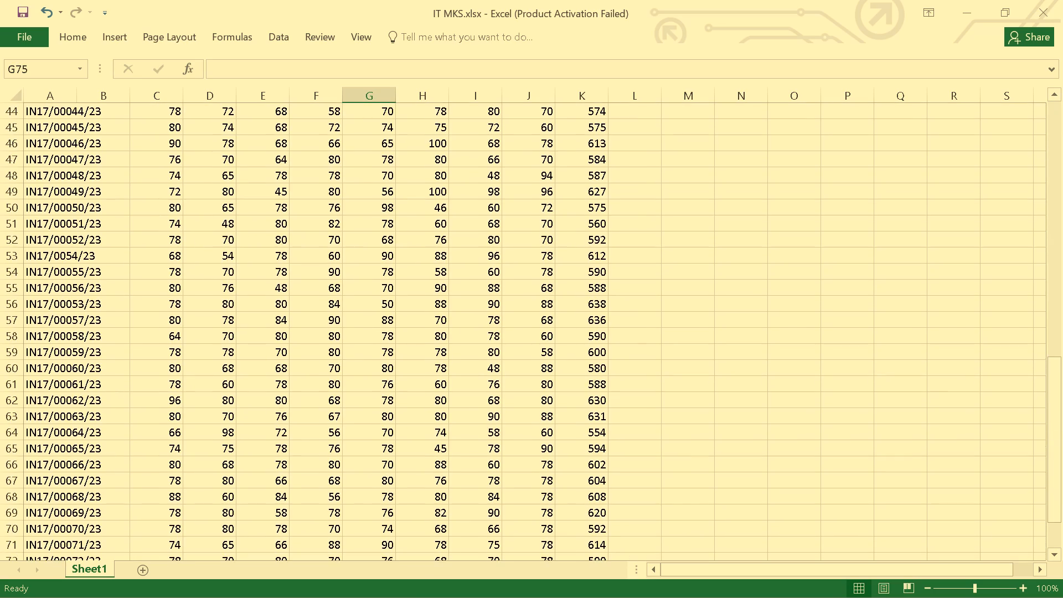
{"action": "scroll", "coordinate": [450, 359], "scroll_direction": "down", "scroll_amount": 2}
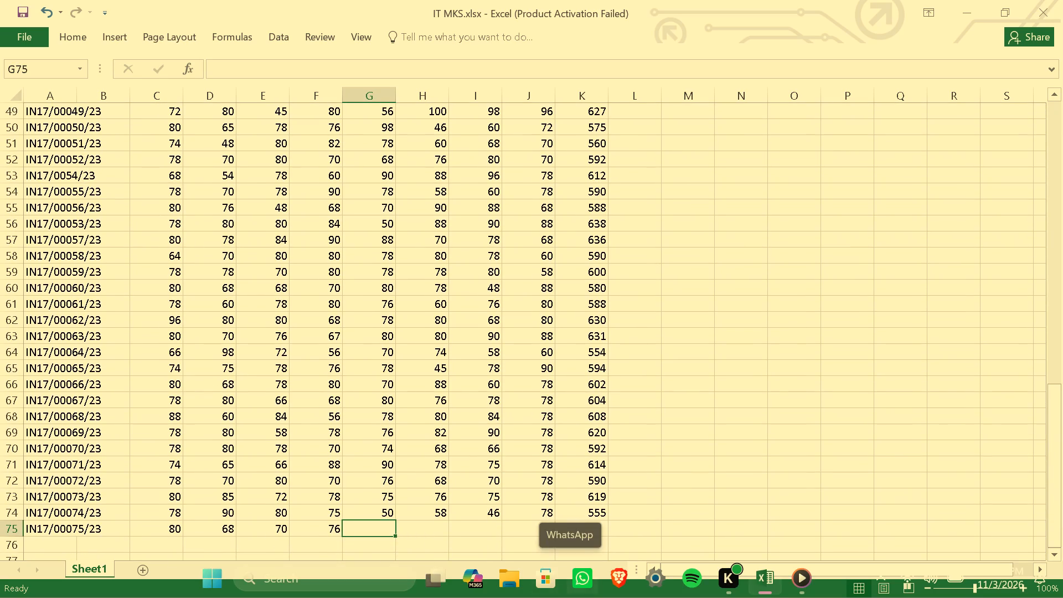
Complete row 75 with marks 68 for BIT205, 78 for BIT300, 80 for BIT411 and 68 for BIT250.
{"action": "left_click", "coordinate": [370, 525]}
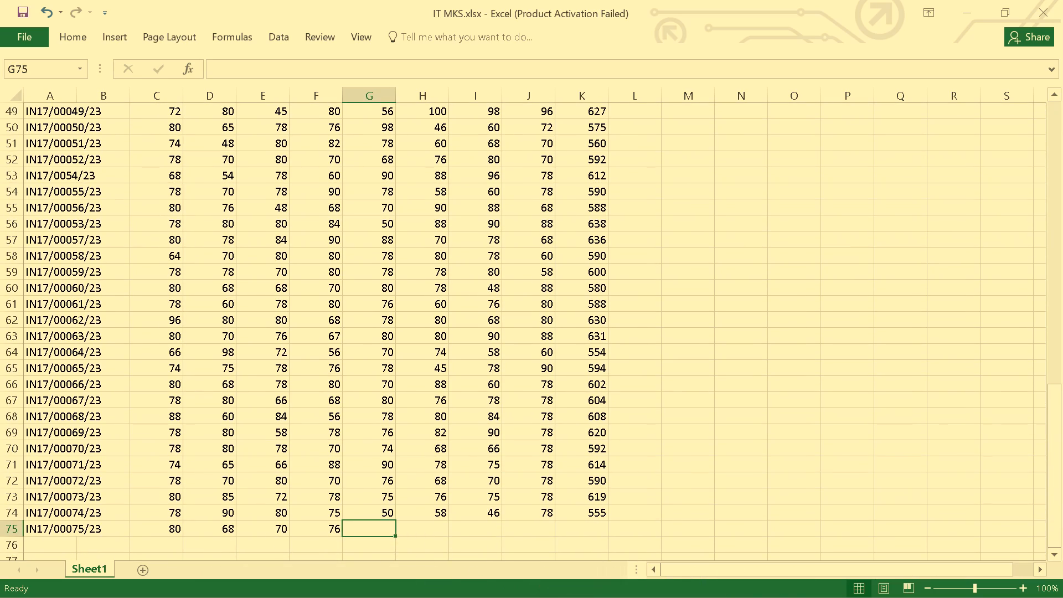
{"action": "type", "text": "68"}
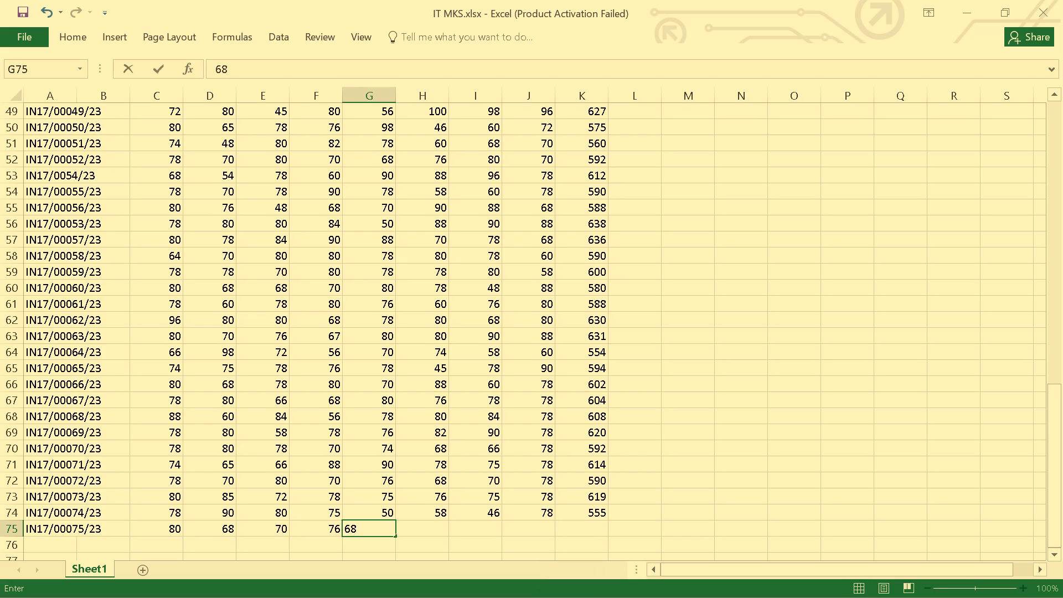
{"action": "key", "text": "Right"}
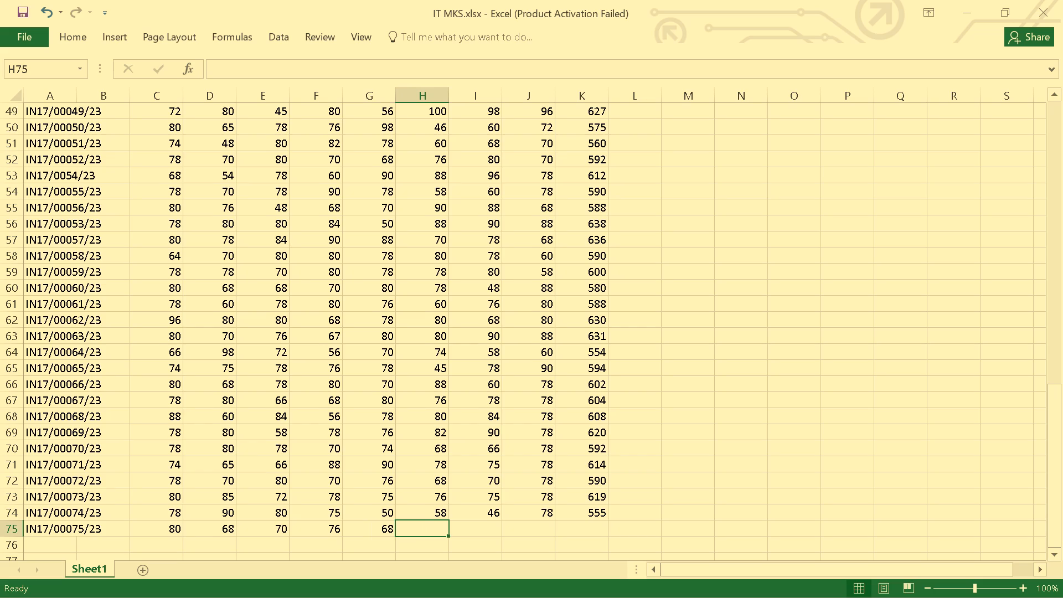
{"action": "key", "text": "7"}
{"action": "key", "text": "8"}
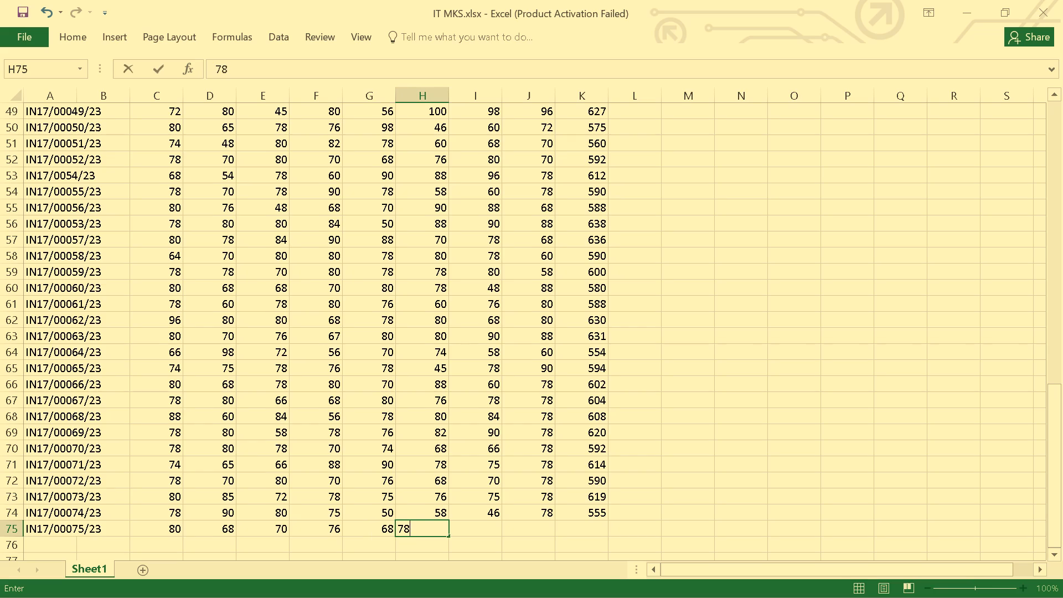
{"action": "key", "text": "Right"}
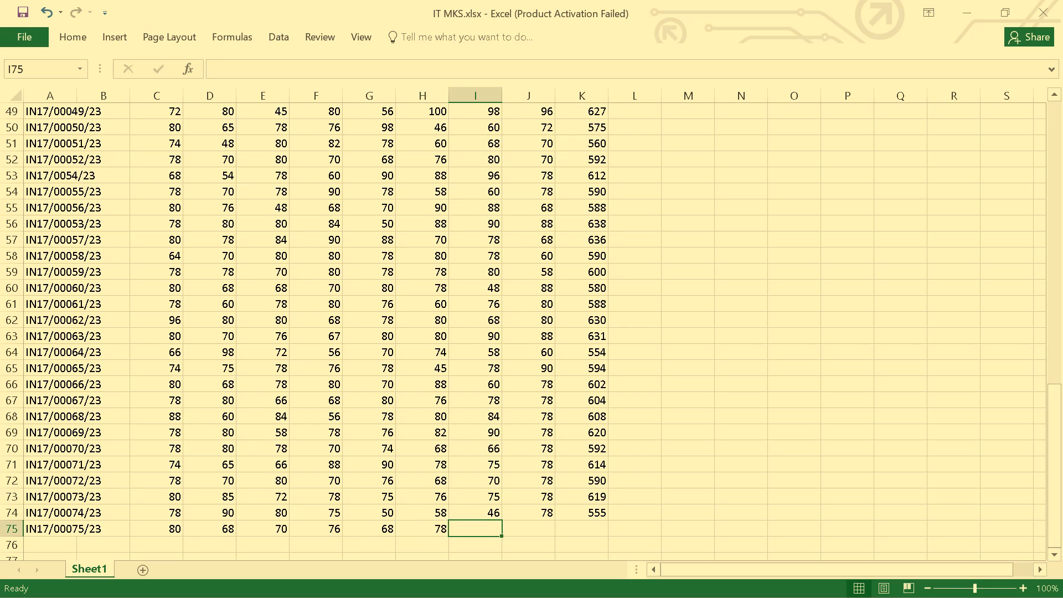
{"action": "type", "text": "80"}
{"action": "key", "text": "Right"}
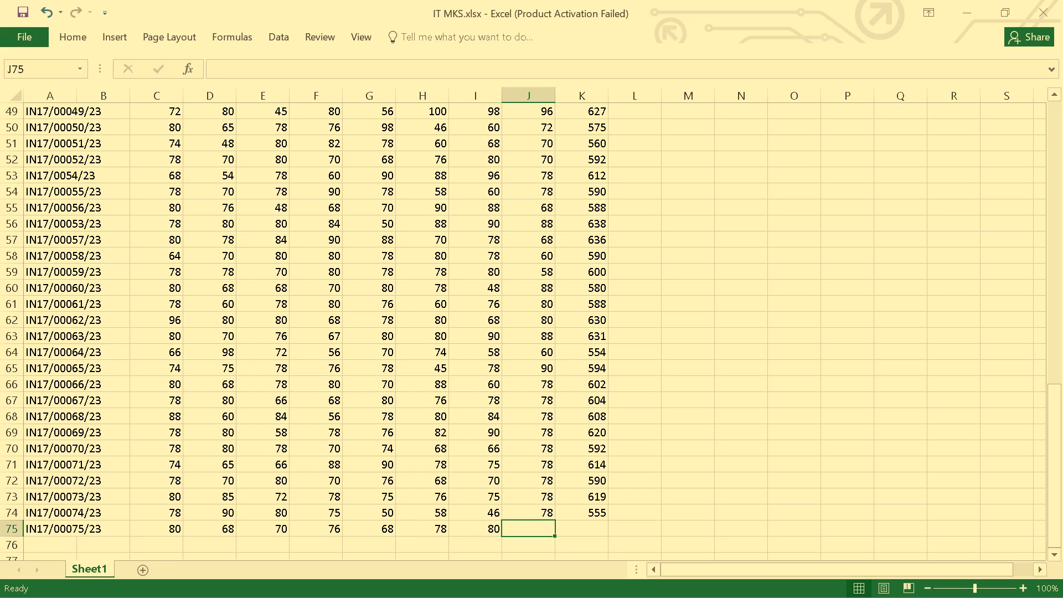
{"action": "type", "text": "68"}
{"action": "key", "text": "Right"}
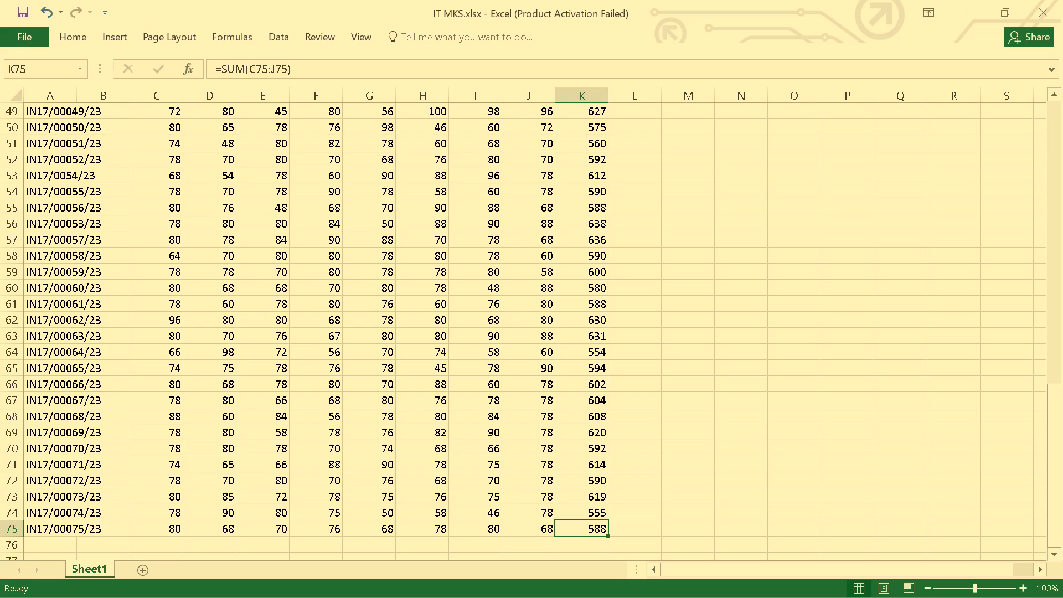
Look back over the entered marks and totals from row 75 up through the earlier student rows.
{"action": "scroll", "coordinate": [370, 525], "scroll_direction": "down", "scroll_amount": 1}
{"action": "scroll", "coordinate": [370, 525], "scroll_direction": "up", "scroll_amount": 1}
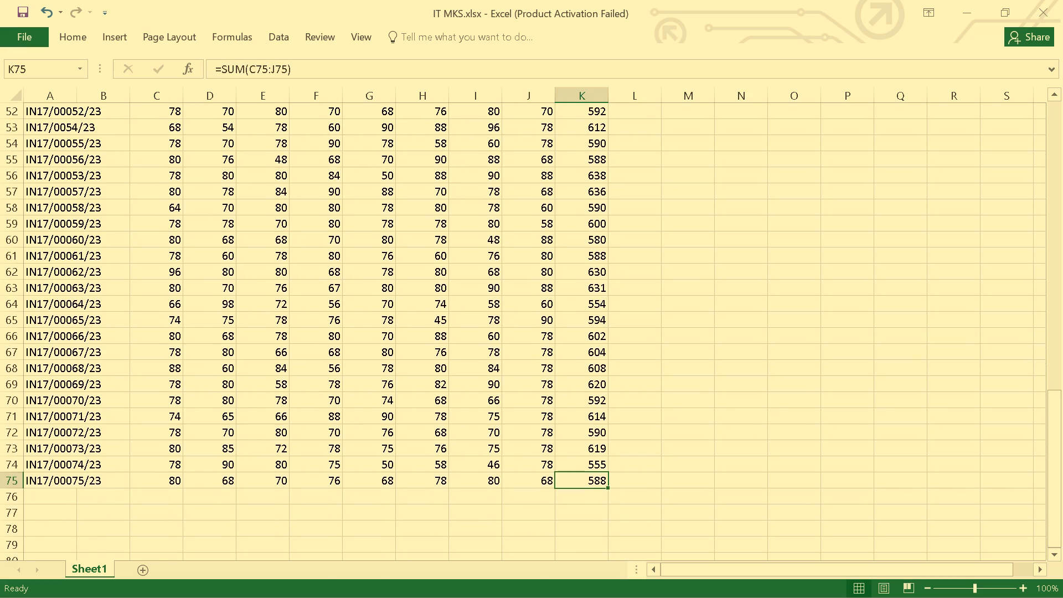
{"action": "scroll", "coordinate": [370, 525], "scroll_direction": "up", "scroll_amount": 4}
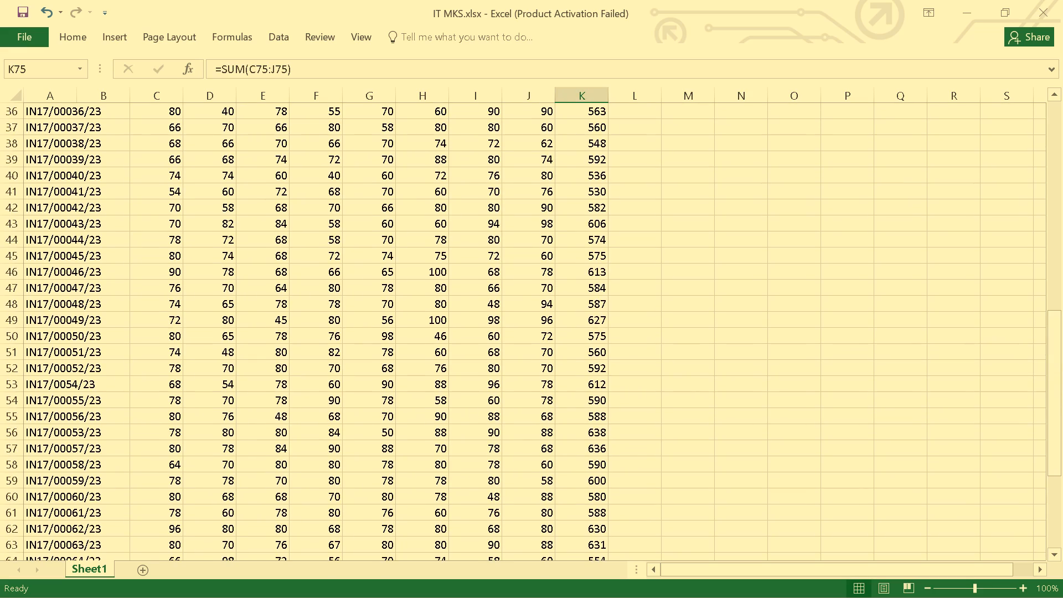
{"action": "scroll", "coordinate": [370, 525], "scroll_direction": "up", "scroll_amount": 2}
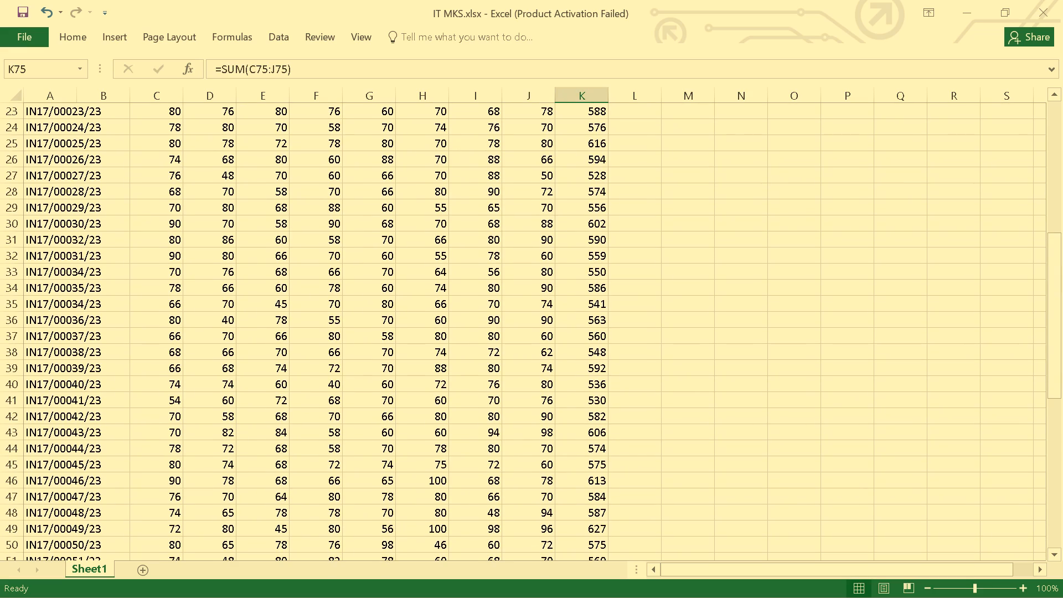
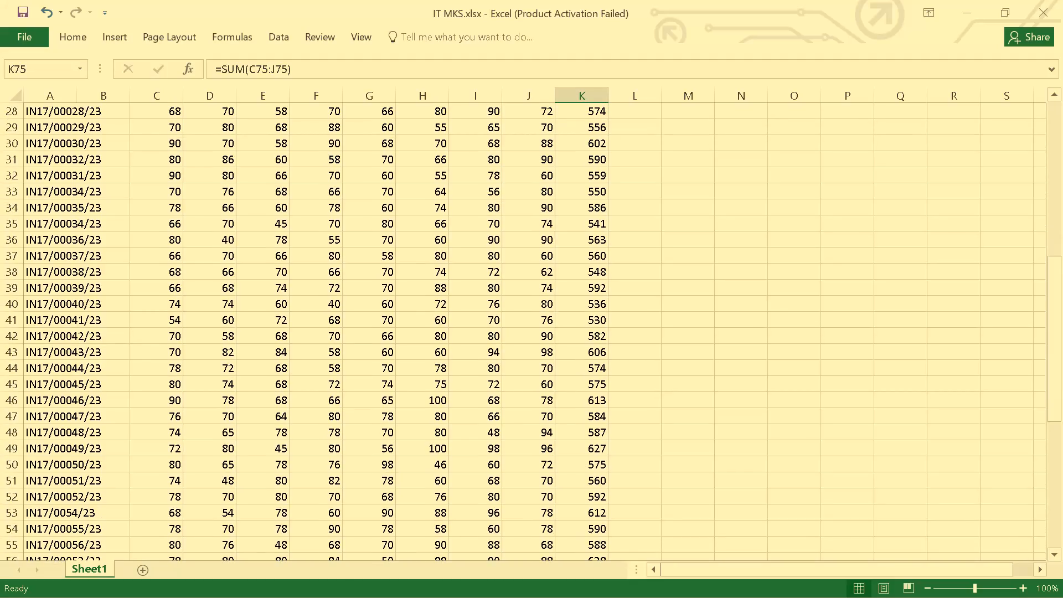
Add the next student registration number in cell A76, continuing the sequence and format of the rows above.
{"action": "scroll", "coordinate": [370, 525], "scroll_direction": "down", "scroll_amount": 8}
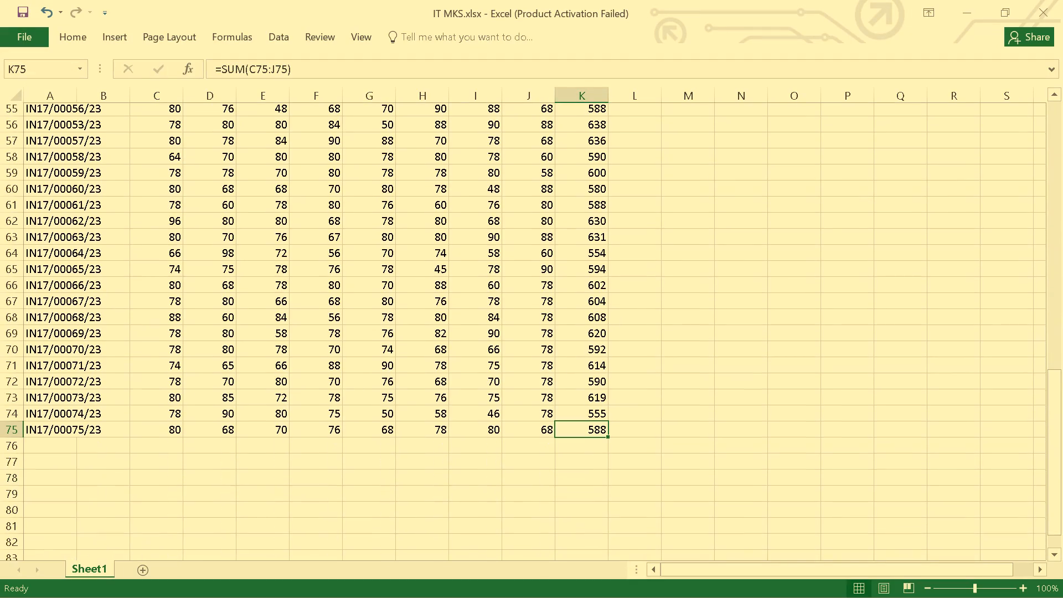
{"action": "left_click", "coordinate": [51, 448]}
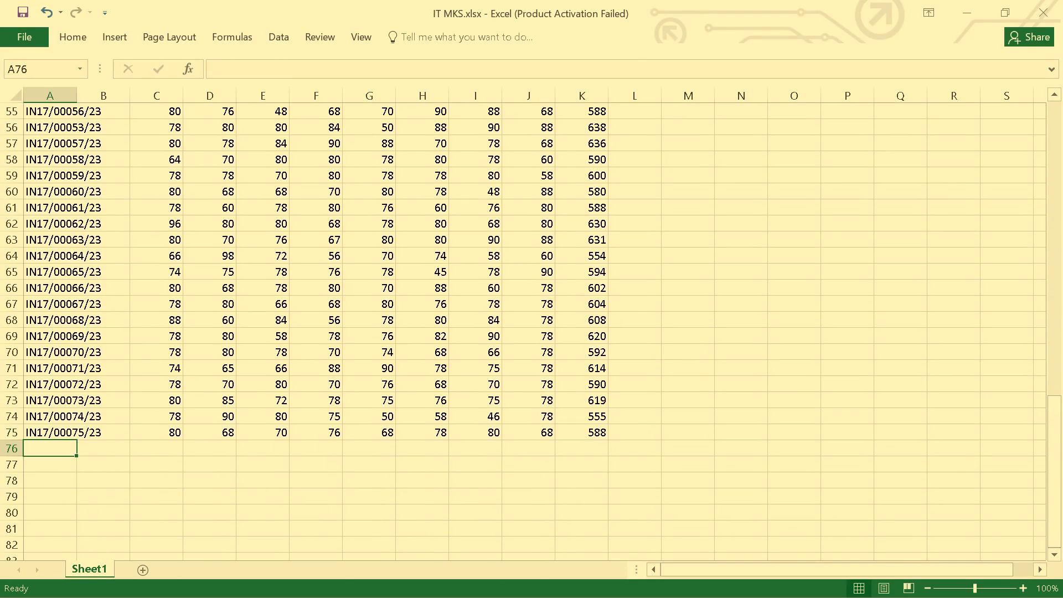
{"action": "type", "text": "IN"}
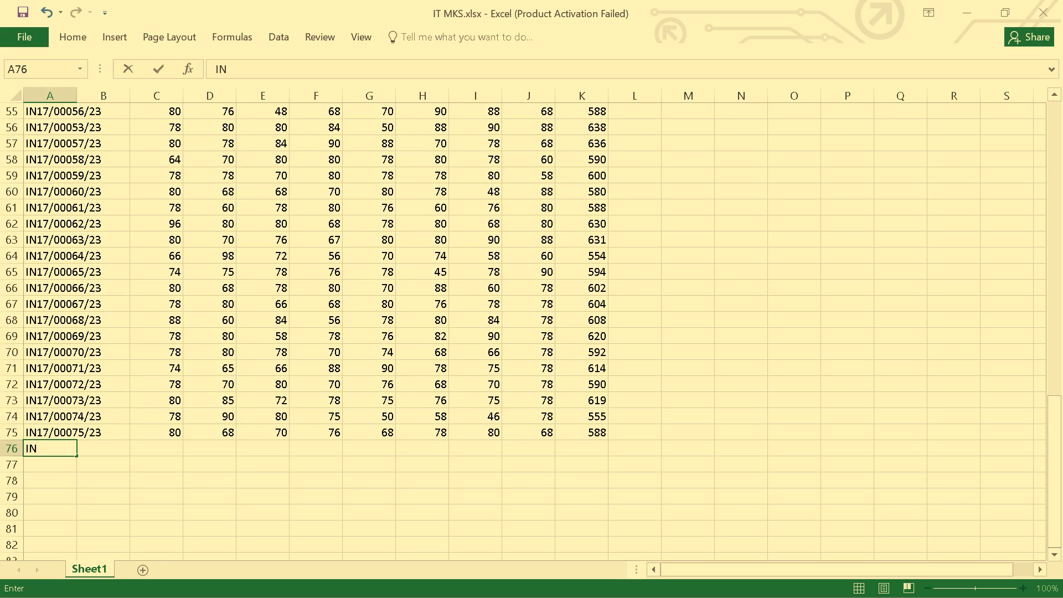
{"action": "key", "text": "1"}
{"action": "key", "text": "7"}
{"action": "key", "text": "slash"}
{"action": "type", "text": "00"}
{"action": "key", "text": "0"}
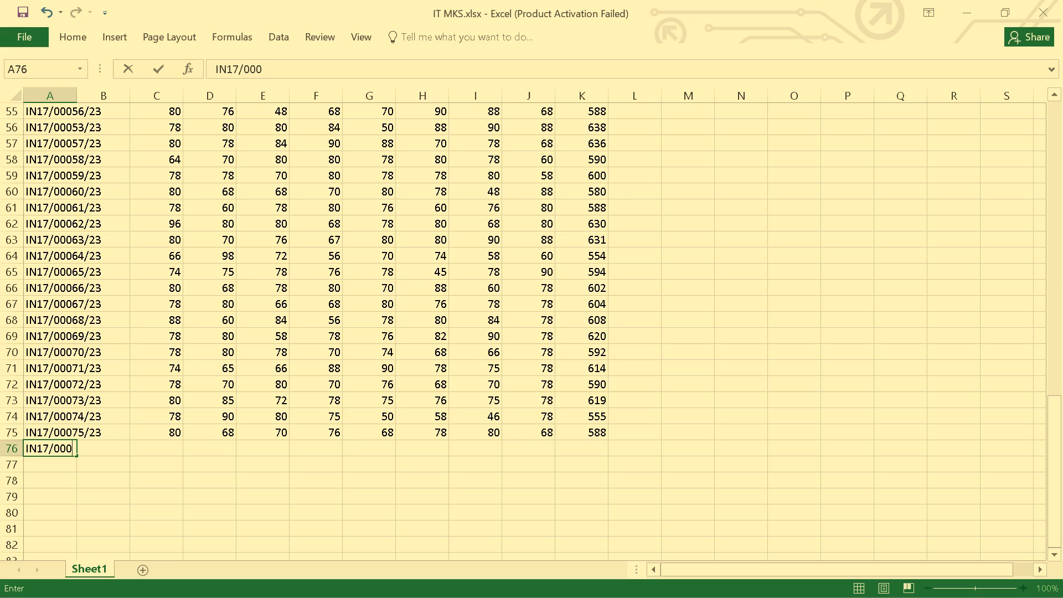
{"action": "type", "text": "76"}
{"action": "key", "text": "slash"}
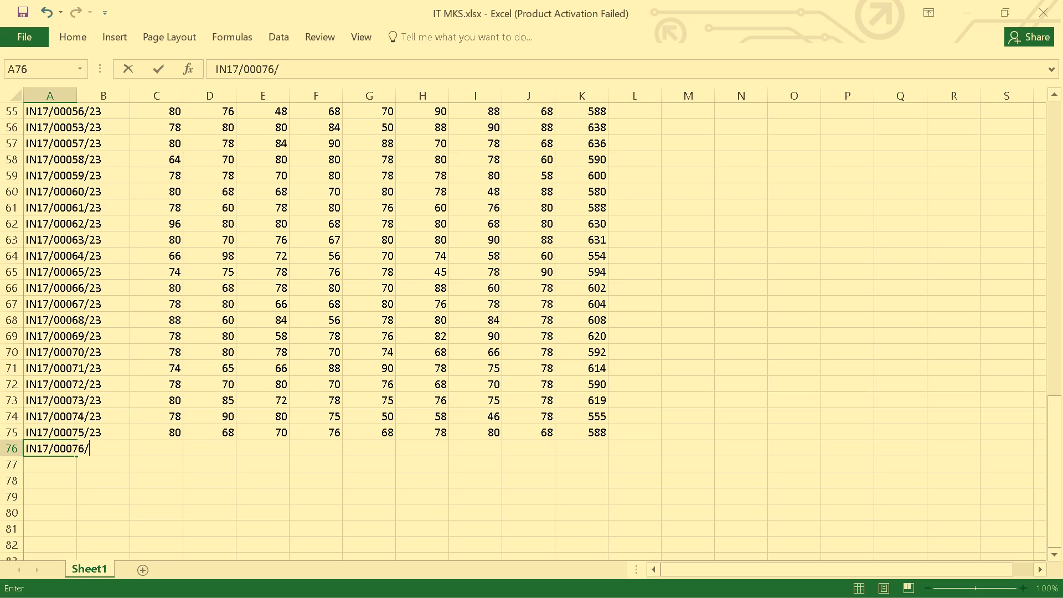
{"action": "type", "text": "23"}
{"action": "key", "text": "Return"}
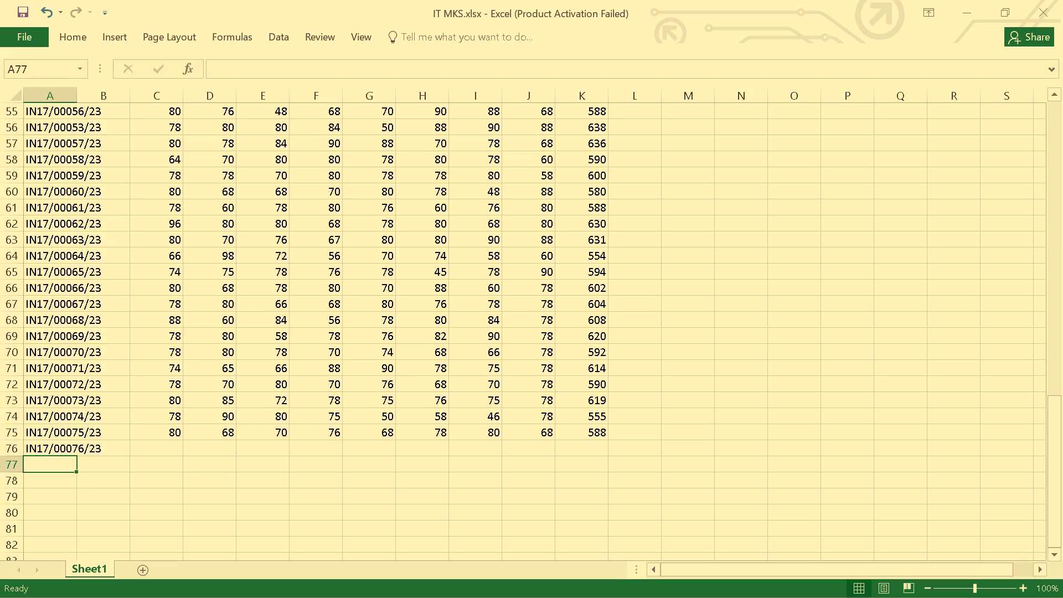
Enter the following consecutive student registration number in cell A77, keeping the same prefix and year suffix.
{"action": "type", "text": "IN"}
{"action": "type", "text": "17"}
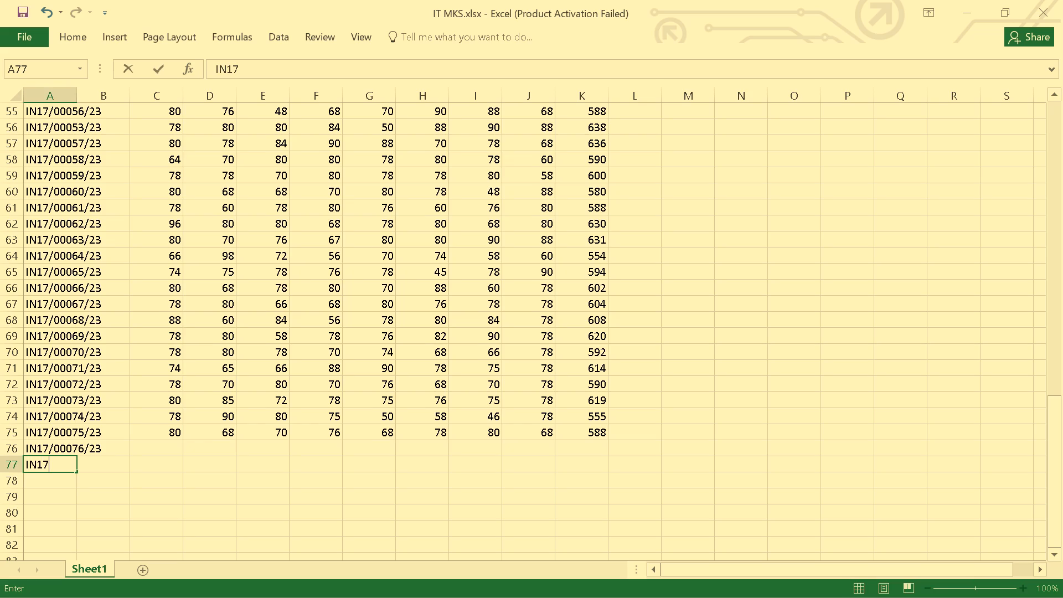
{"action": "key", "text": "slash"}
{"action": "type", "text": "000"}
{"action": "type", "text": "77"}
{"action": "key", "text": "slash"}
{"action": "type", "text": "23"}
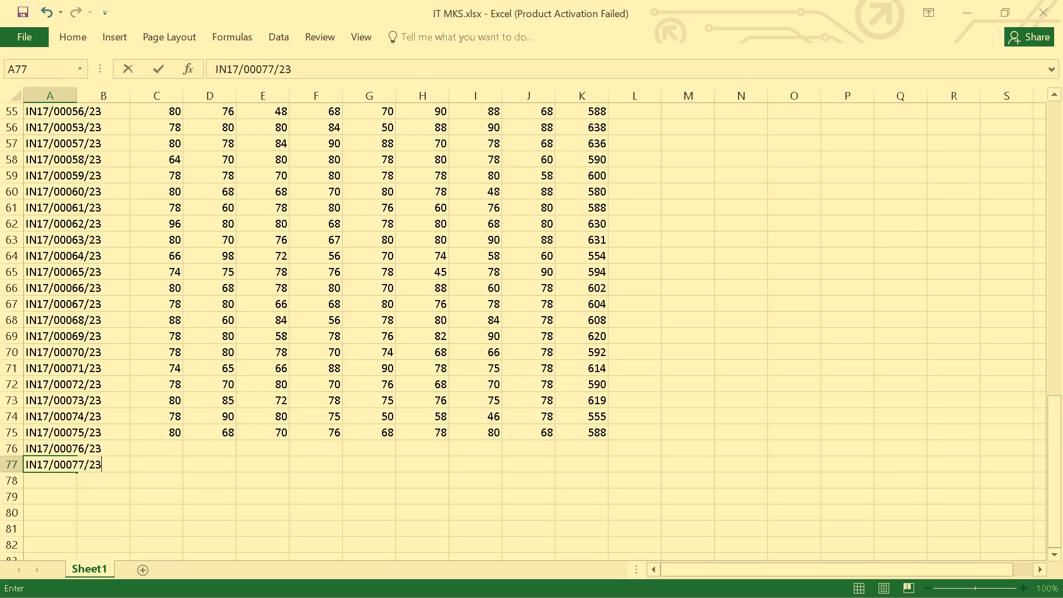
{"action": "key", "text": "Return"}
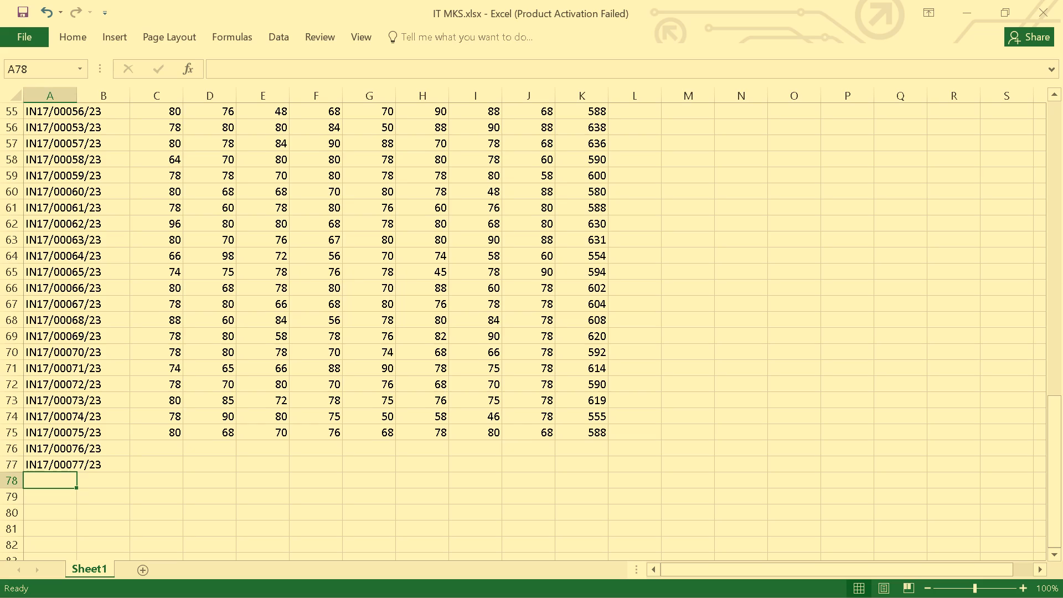
Enter the next consecutive student registration number in cell A78, in the same format.
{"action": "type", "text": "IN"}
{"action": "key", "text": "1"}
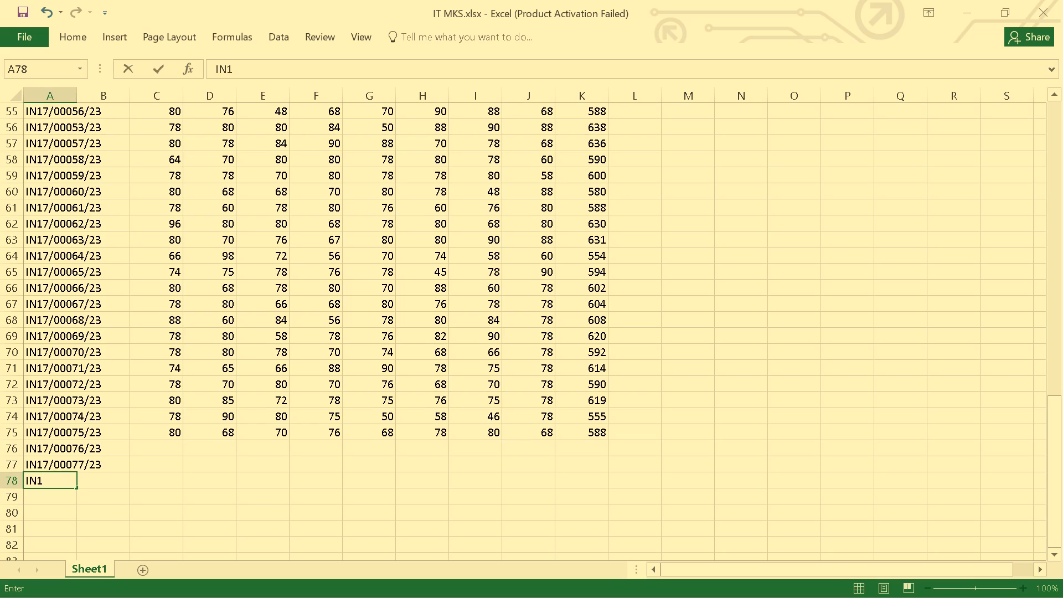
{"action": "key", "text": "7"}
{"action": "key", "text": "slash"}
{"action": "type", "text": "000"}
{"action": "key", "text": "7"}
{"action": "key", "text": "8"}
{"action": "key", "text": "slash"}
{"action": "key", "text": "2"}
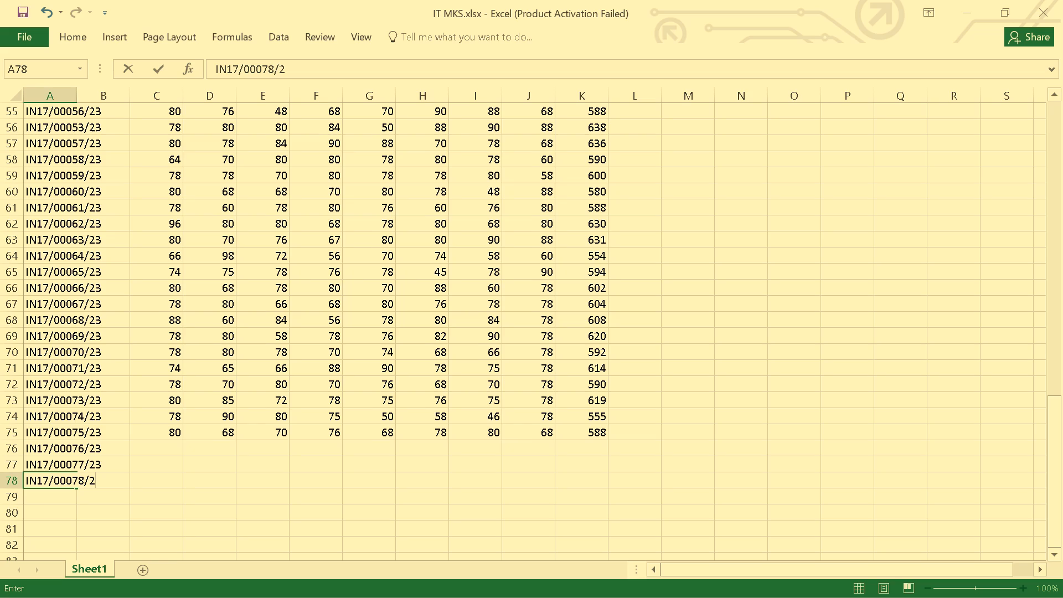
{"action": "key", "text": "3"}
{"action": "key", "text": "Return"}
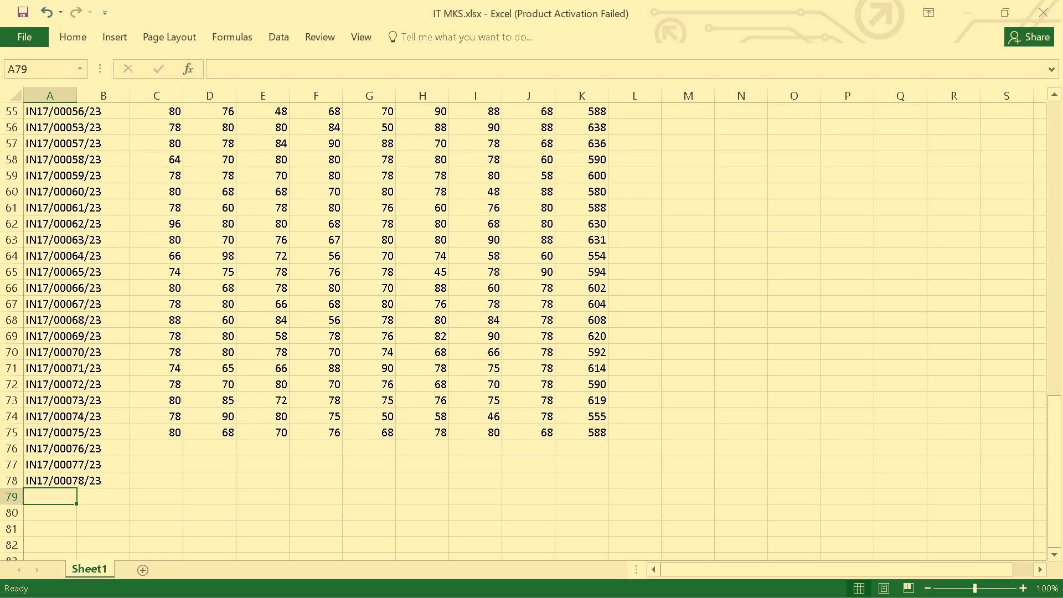
Enter the next consecutive student registration number in cell A79, in the same format.
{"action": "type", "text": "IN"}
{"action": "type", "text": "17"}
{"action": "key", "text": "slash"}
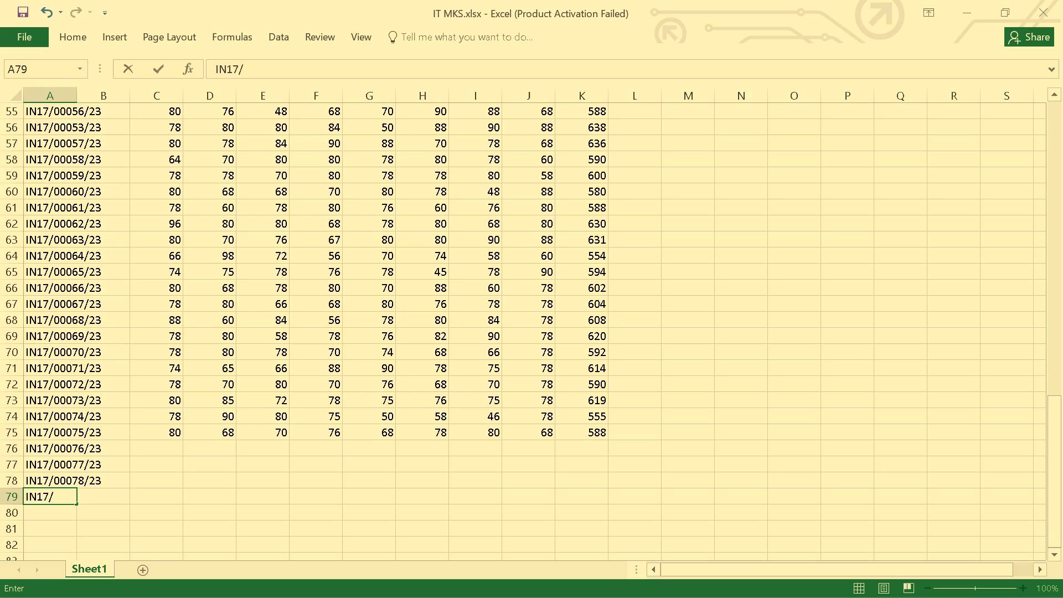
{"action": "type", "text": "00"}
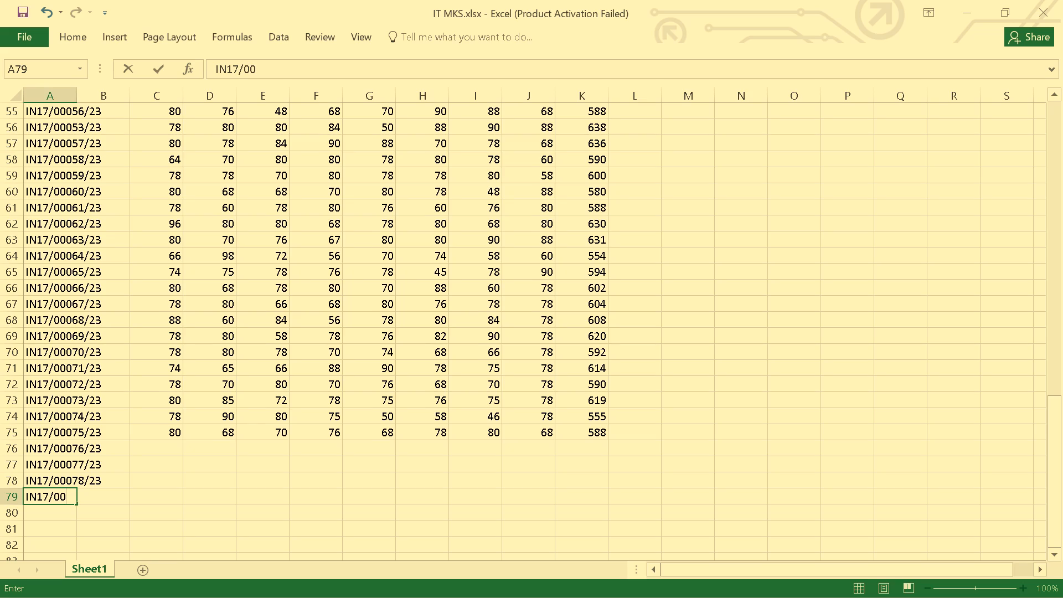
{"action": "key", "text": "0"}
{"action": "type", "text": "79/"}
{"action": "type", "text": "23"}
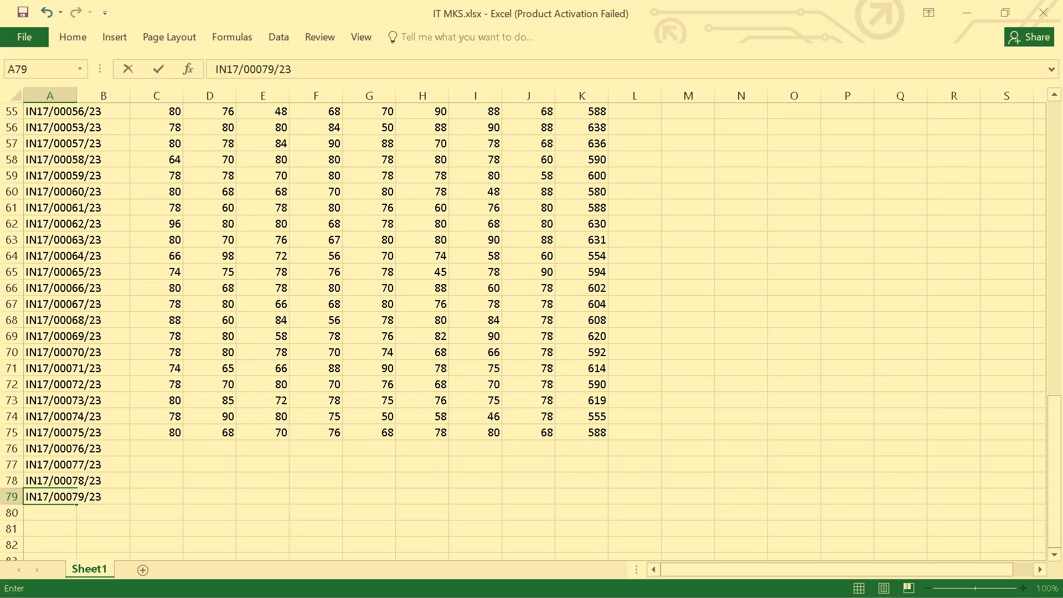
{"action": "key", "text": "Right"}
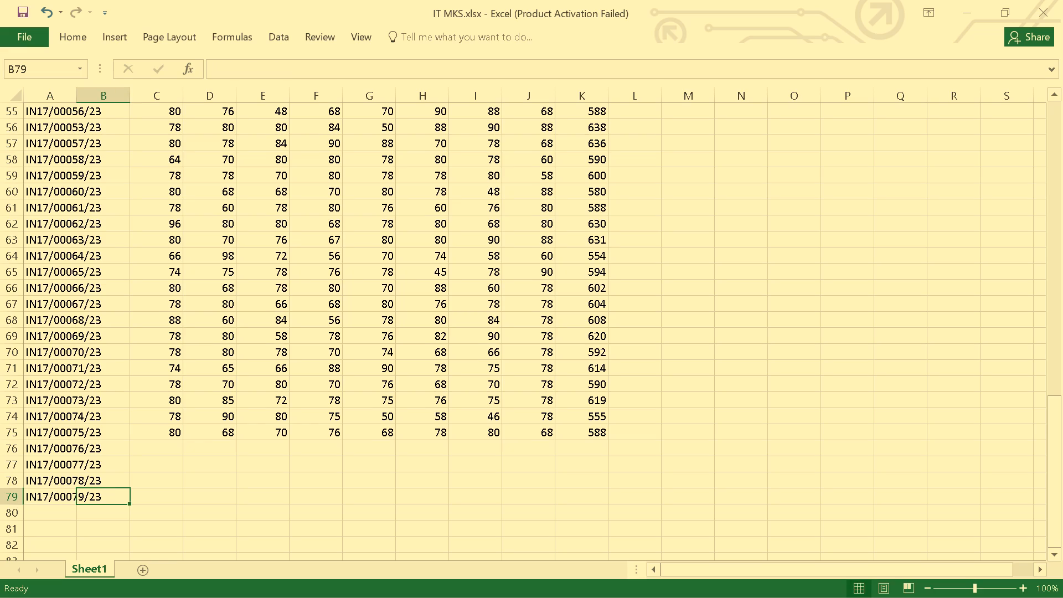
Enter 76 as the first course mark in cell C76 for the newly added student.
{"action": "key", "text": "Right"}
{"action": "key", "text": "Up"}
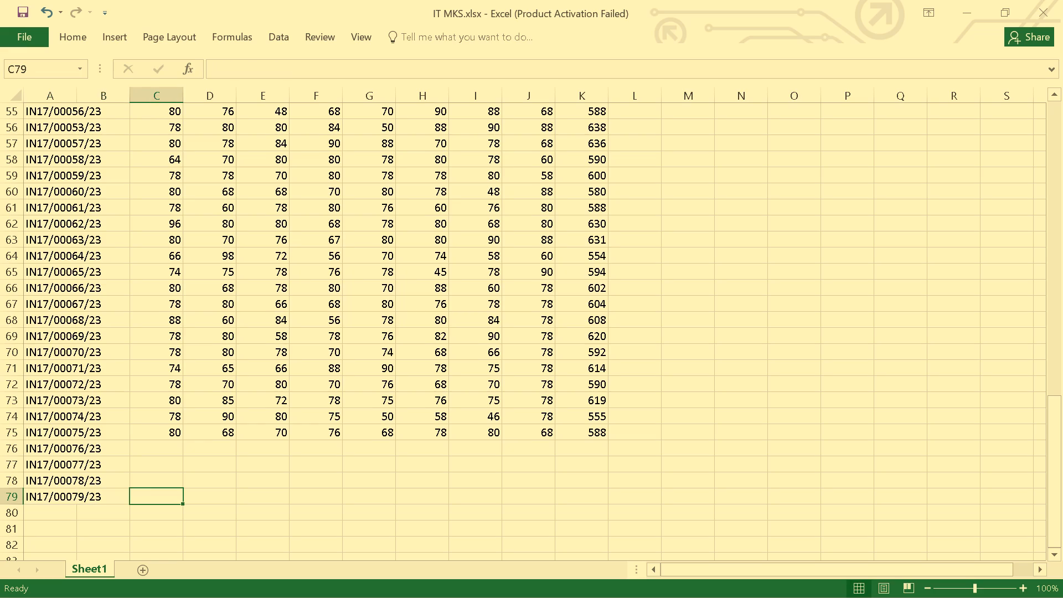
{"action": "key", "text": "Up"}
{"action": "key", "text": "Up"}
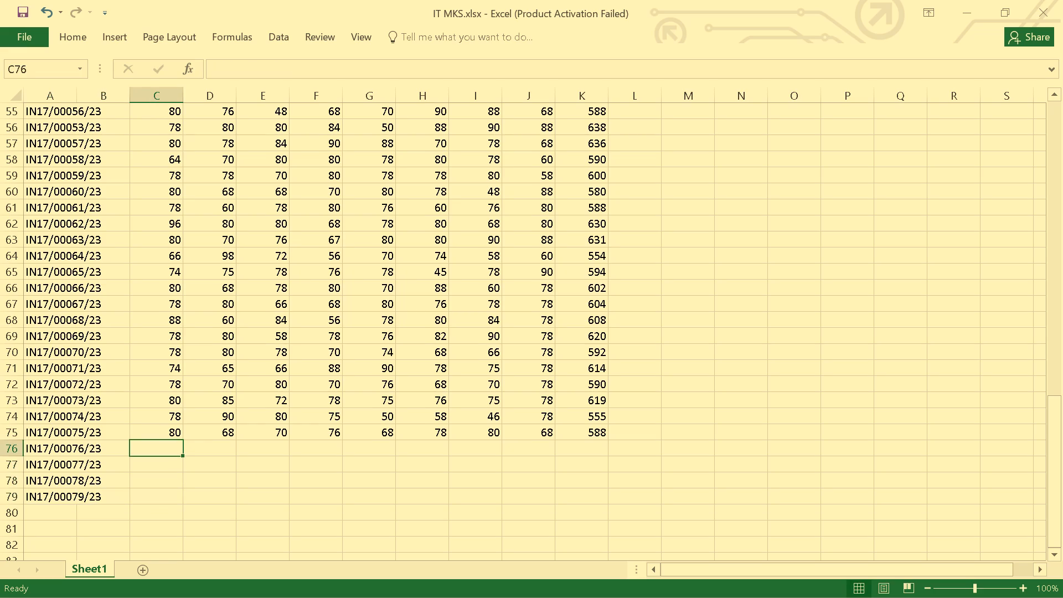
{"action": "left_click", "coordinate": [196, 460]}
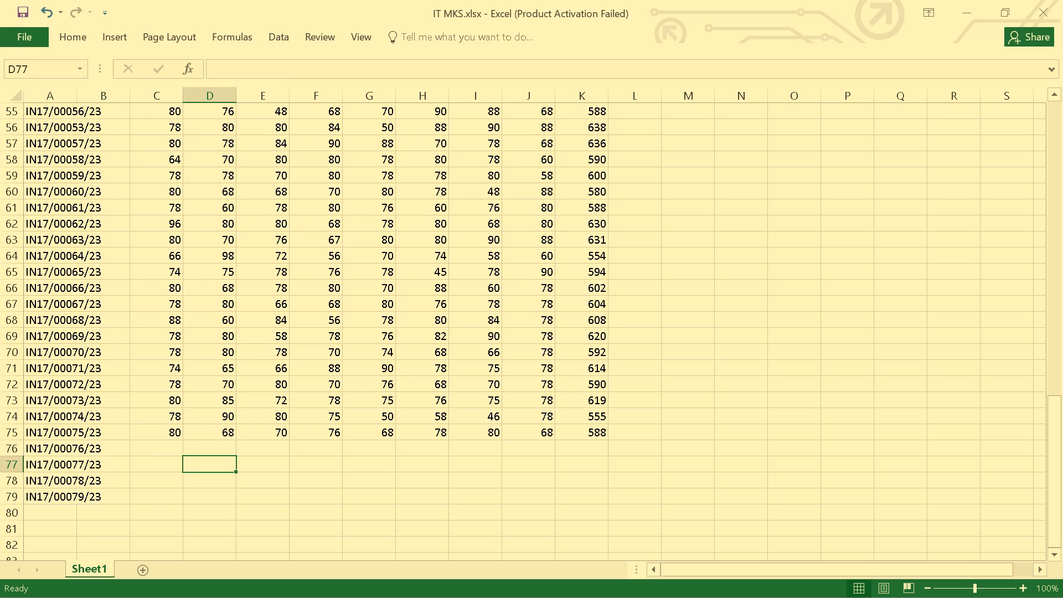
{"action": "left_click", "coordinate": [171, 448]}
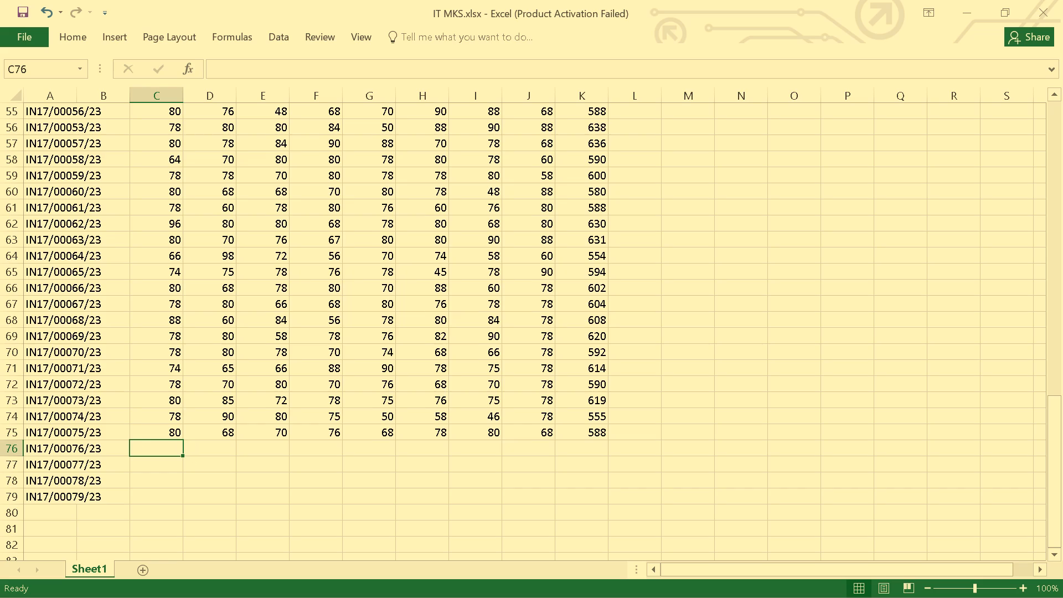
{"action": "type", "text": "76"}
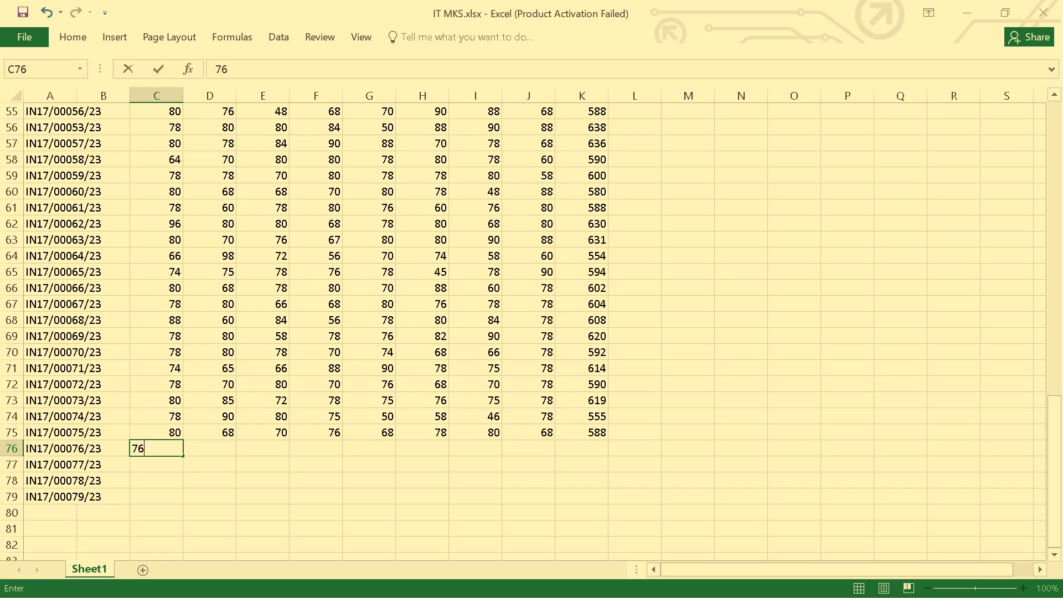
{"action": "key", "text": "Return"}
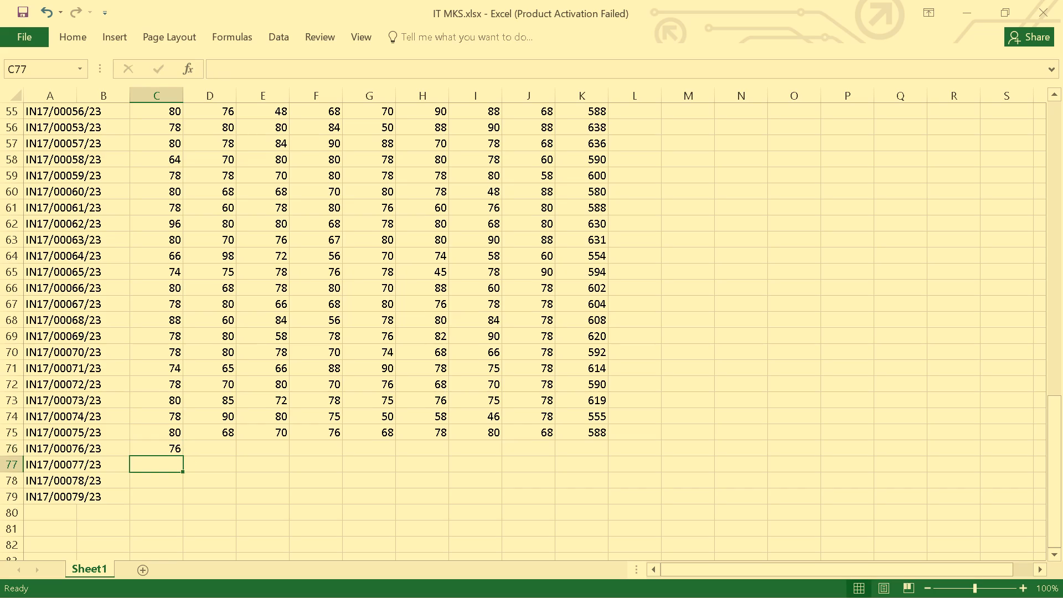
Enter the next consecutive student registration number in cell A80, keeping the same prefix and year suffix.
{"action": "left_click", "coordinate": [59, 513]}
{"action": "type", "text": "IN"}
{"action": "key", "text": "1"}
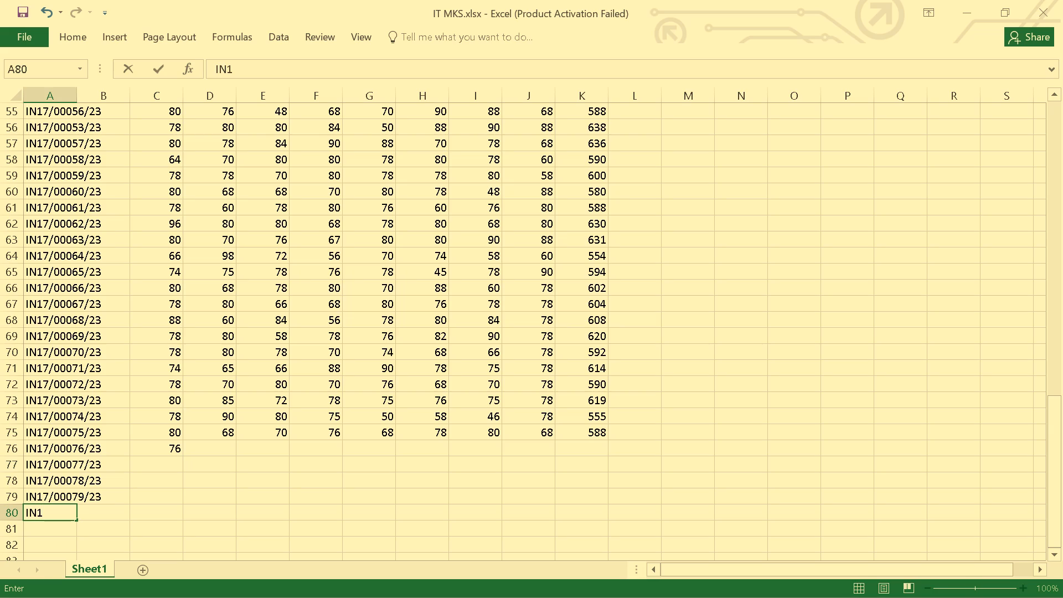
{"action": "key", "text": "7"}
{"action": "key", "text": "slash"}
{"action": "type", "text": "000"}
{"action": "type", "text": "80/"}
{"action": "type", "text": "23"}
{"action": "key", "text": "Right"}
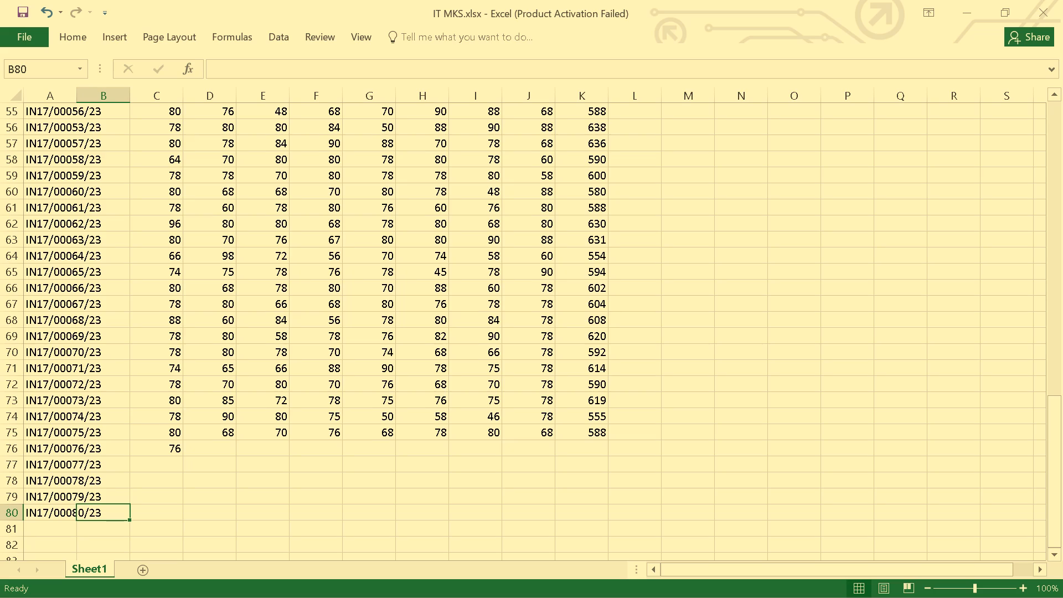
Enter the first course marks 80 in cell C77 and 78 in cell C78.
{"action": "left_click", "coordinate": [163, 468]}
{"action": "type", "text": "80"}
{"action": "key", "text": "Return"}
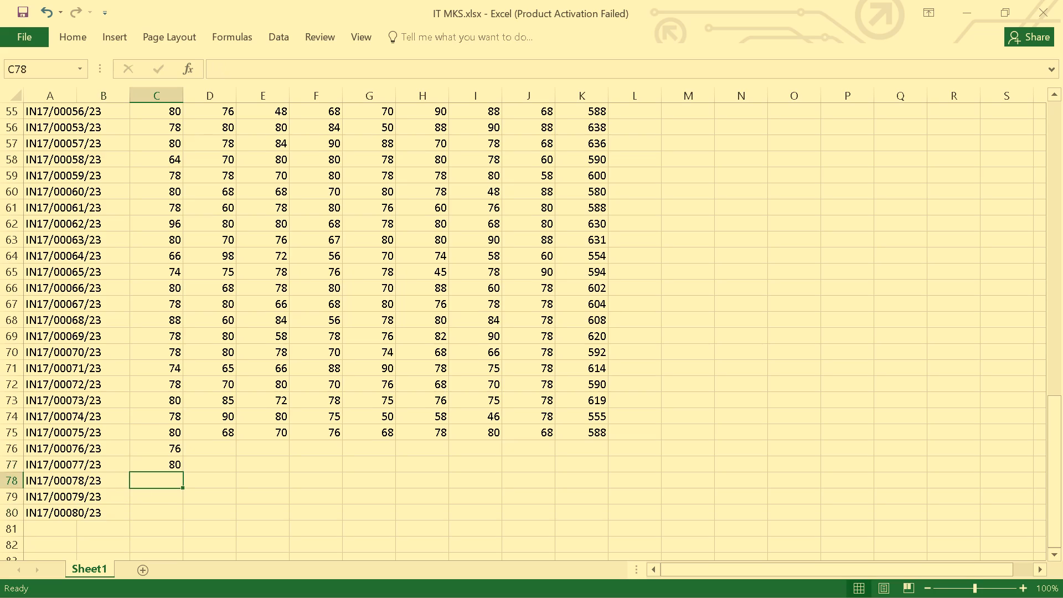
{"action": "type", "text": "78"}
{"action": "key", "text": "Return"}
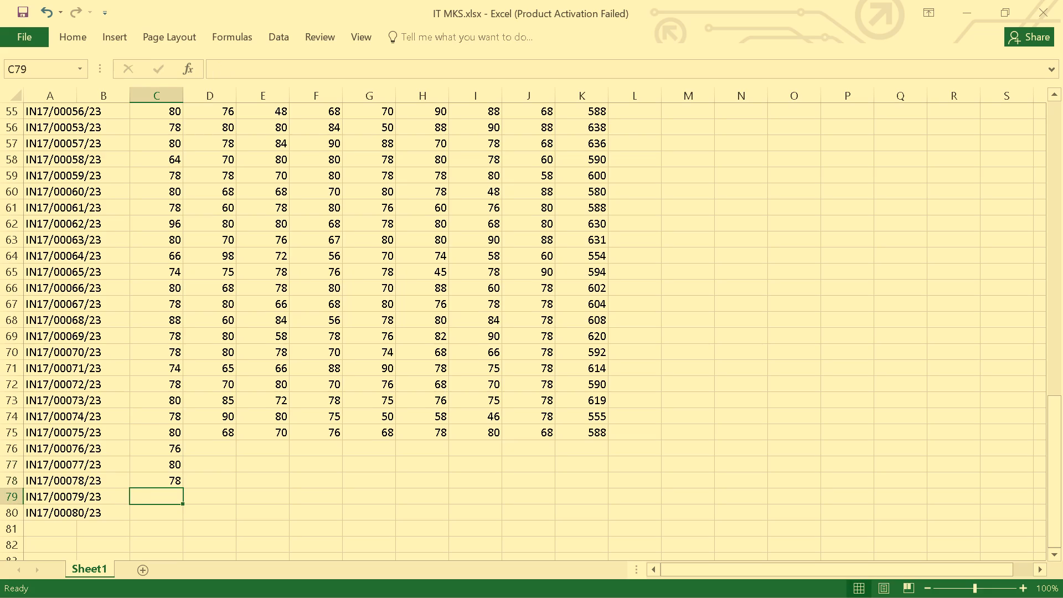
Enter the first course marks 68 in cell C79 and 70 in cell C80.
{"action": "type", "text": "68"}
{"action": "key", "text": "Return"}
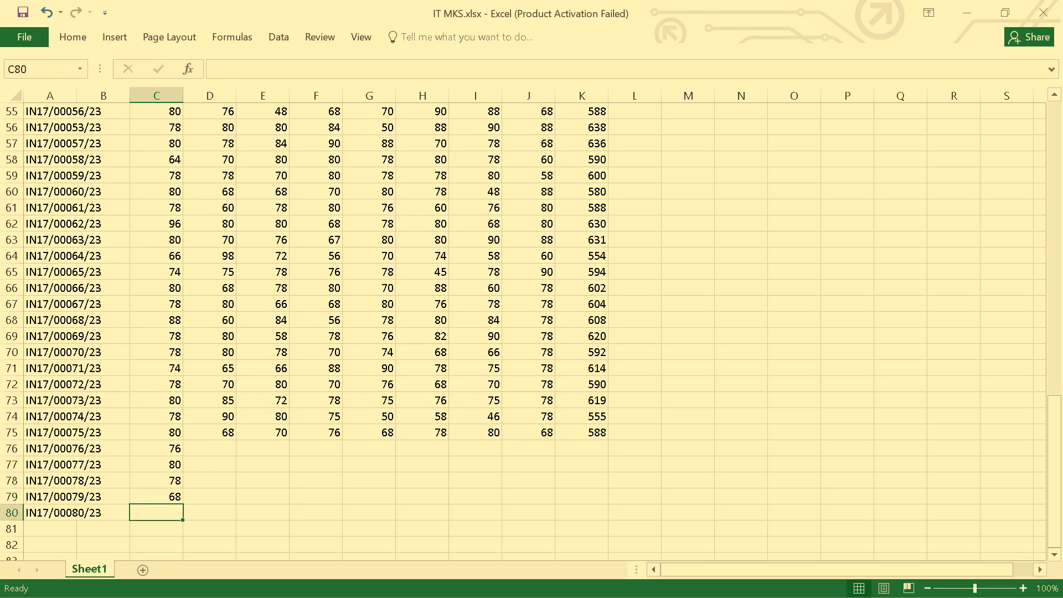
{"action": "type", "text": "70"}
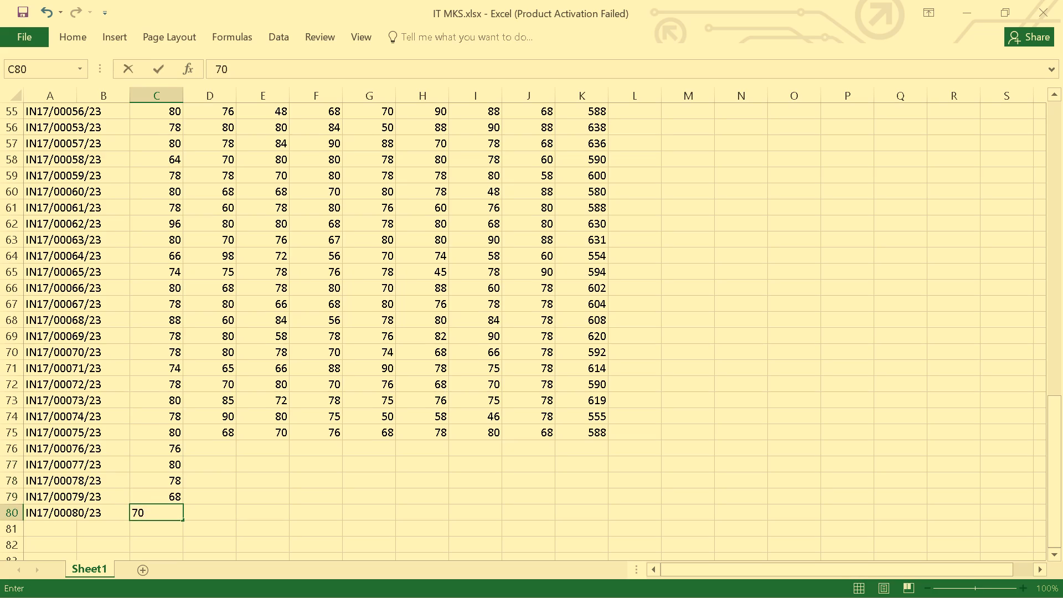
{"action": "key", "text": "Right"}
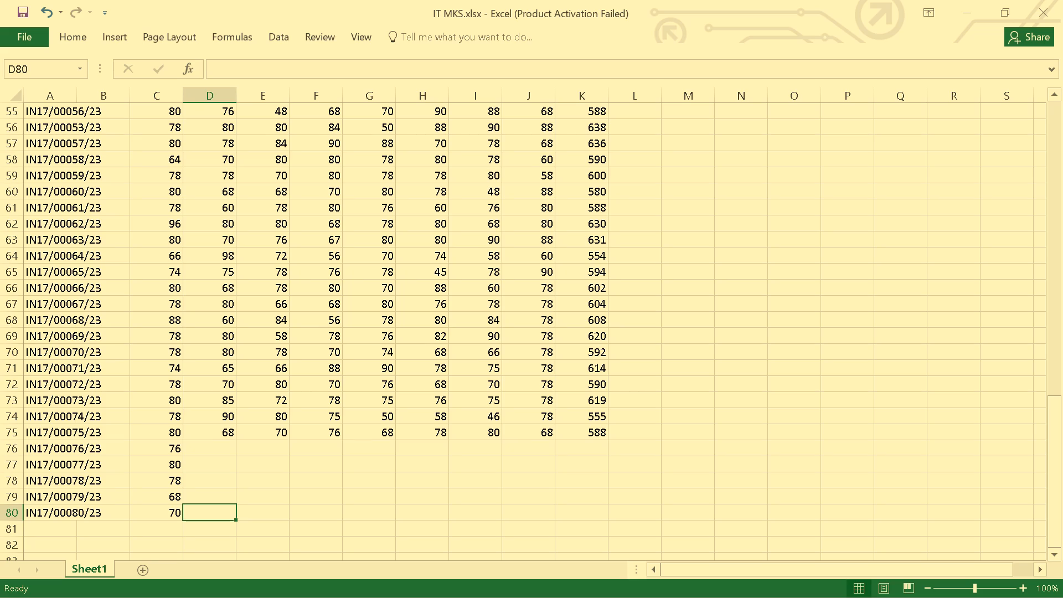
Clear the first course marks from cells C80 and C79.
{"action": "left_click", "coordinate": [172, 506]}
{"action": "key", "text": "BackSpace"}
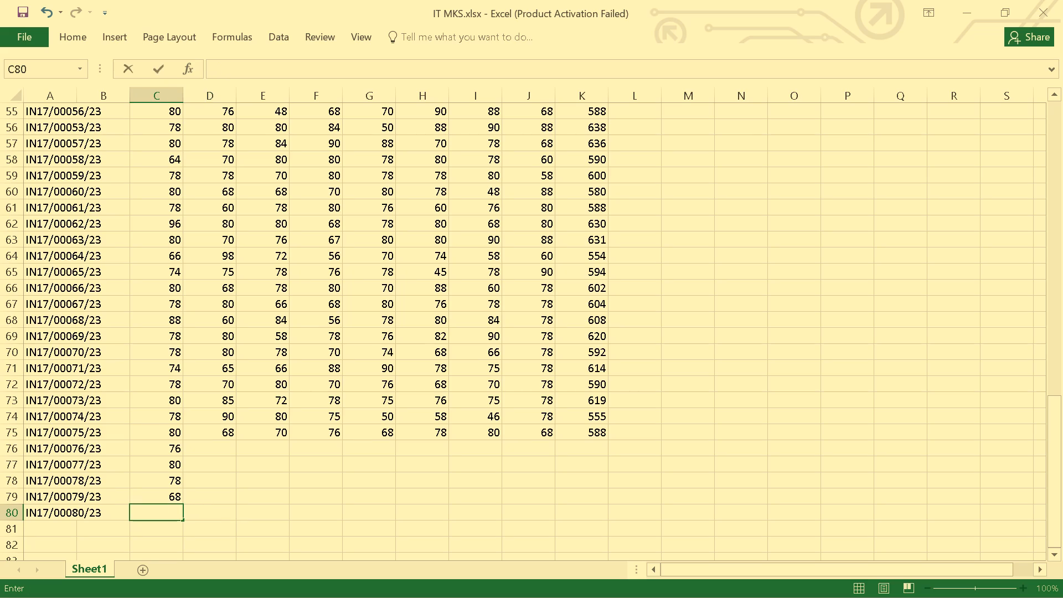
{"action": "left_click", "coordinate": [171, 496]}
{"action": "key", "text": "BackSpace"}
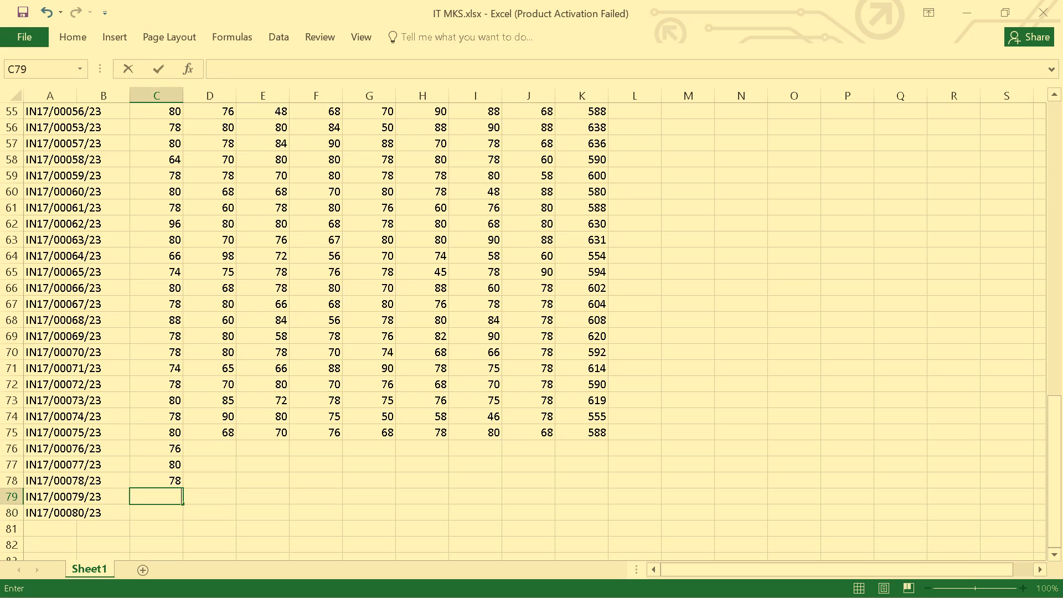
Enter 70 as the second course mark in cell D76.
{"action": "left_click", "coordinate": [213, 445]}
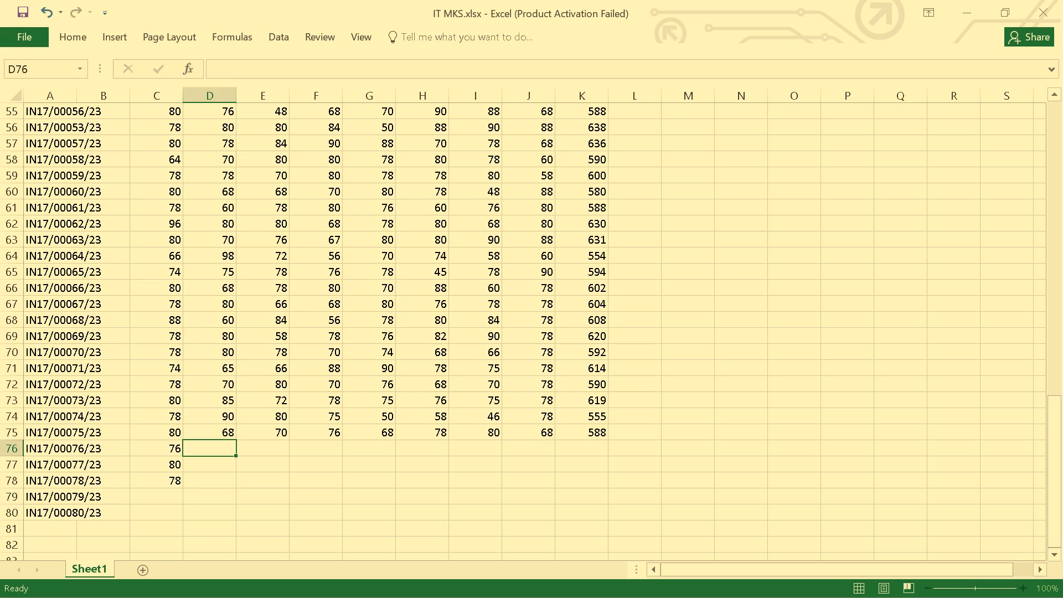
{"action": "key", "text": "7"}
{"action": "key", "text": "0"}
{"action": "key", "text": "Right"}
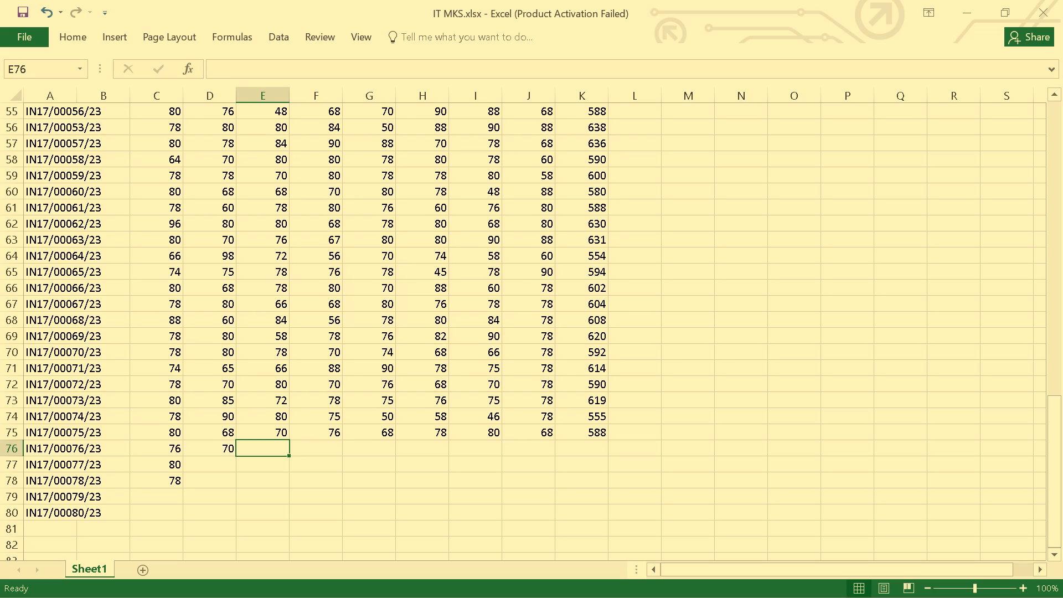
Enter the third course mark in cell E76, starting with the digit 8.
{"action": "key", "text": "8"}
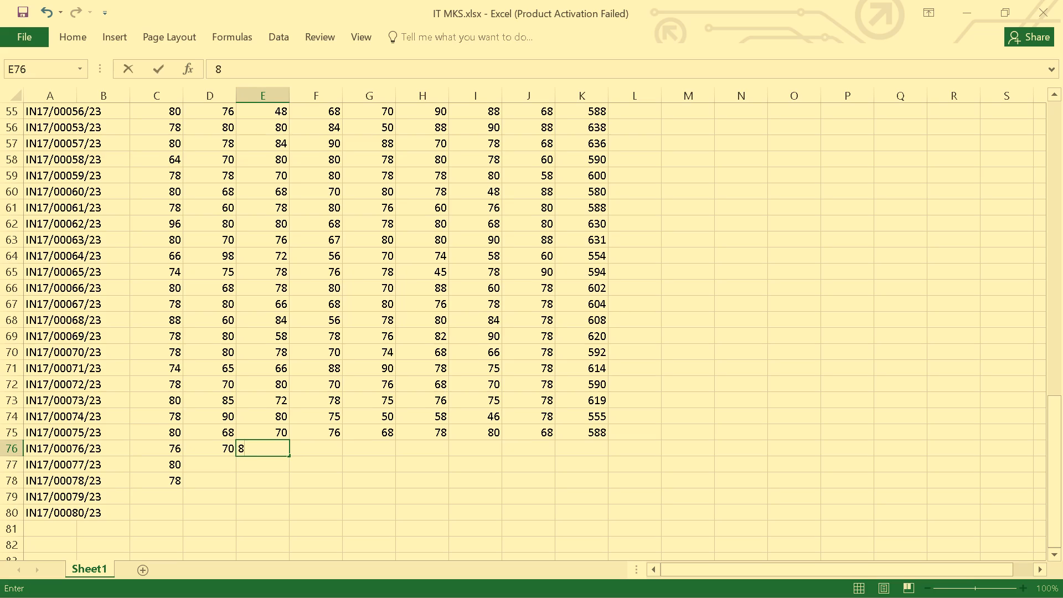
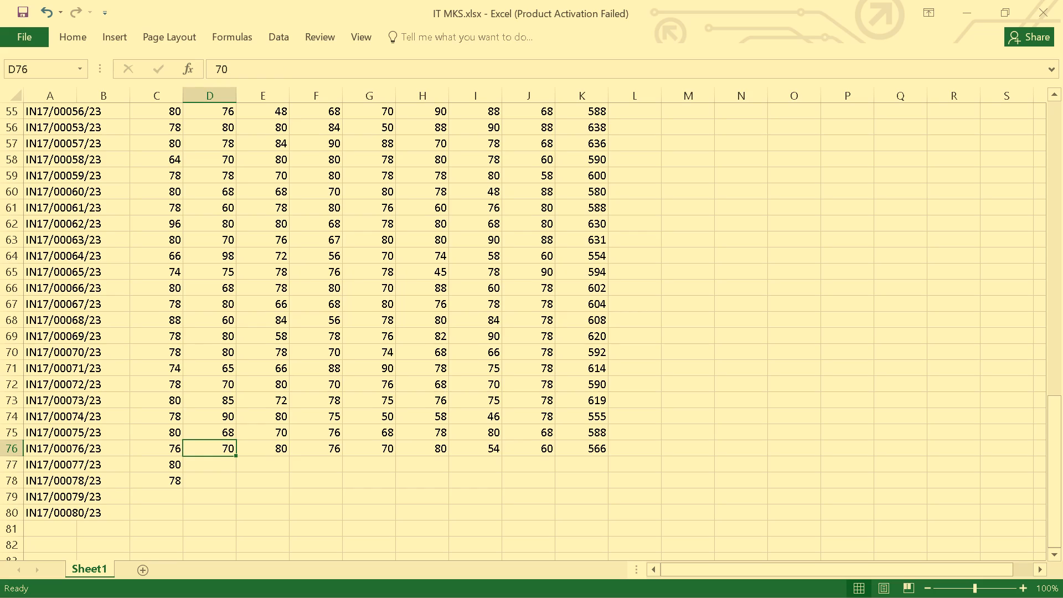
Save the IT MKS.xlsx workbook.
{"action": "key", "text": "ctrl+s"}
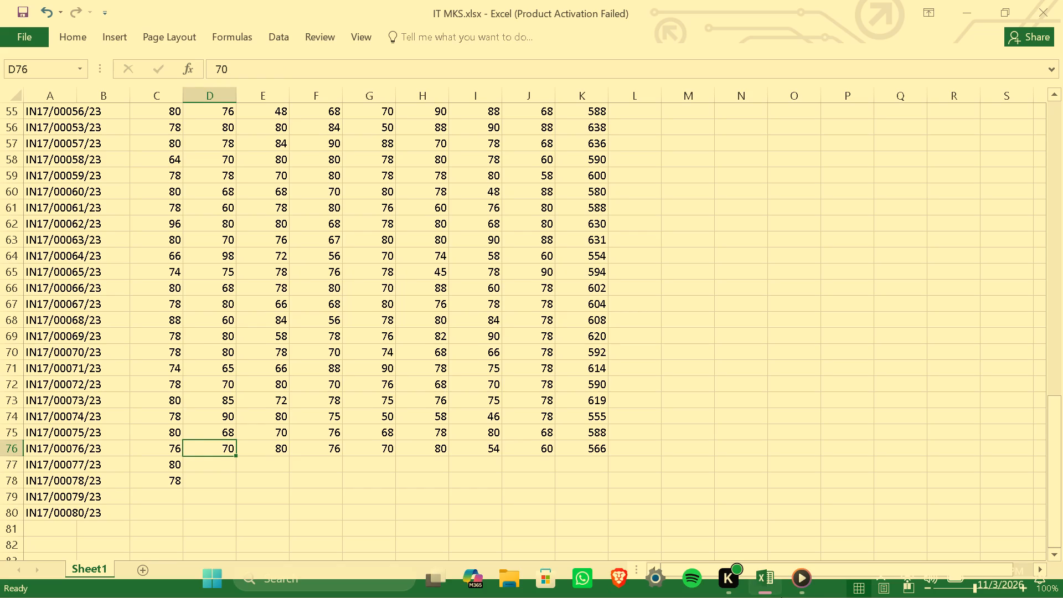
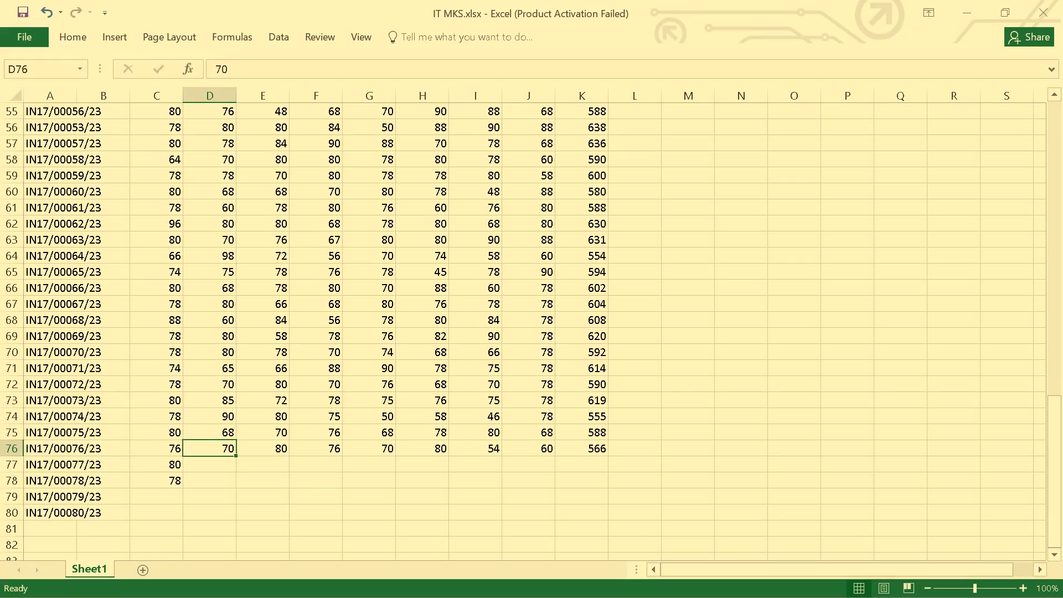
{"action": "left_click", "coordinate": [225, 462]}
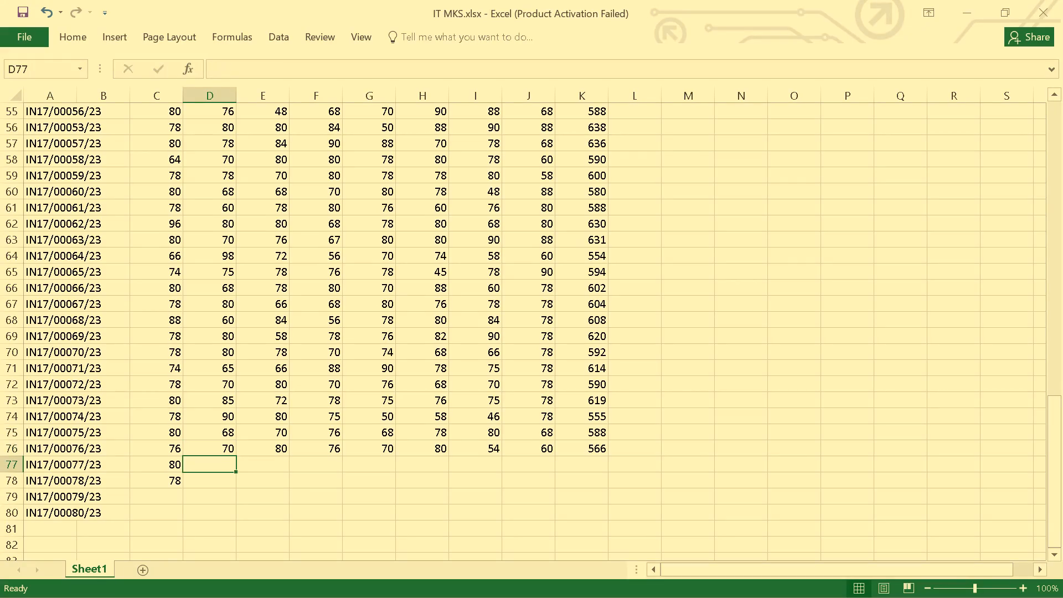
{"action": "type", "text": "58"}
{"action": "key", "text": "Right"}
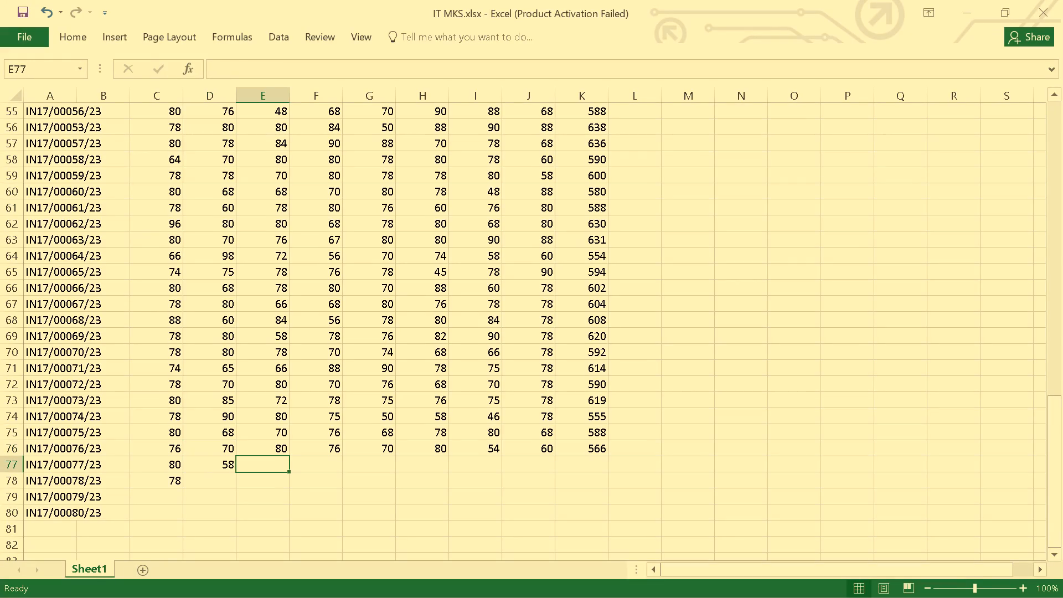
{"action": "type", "text": "68"}
{"action": "key", "text": "Right"}
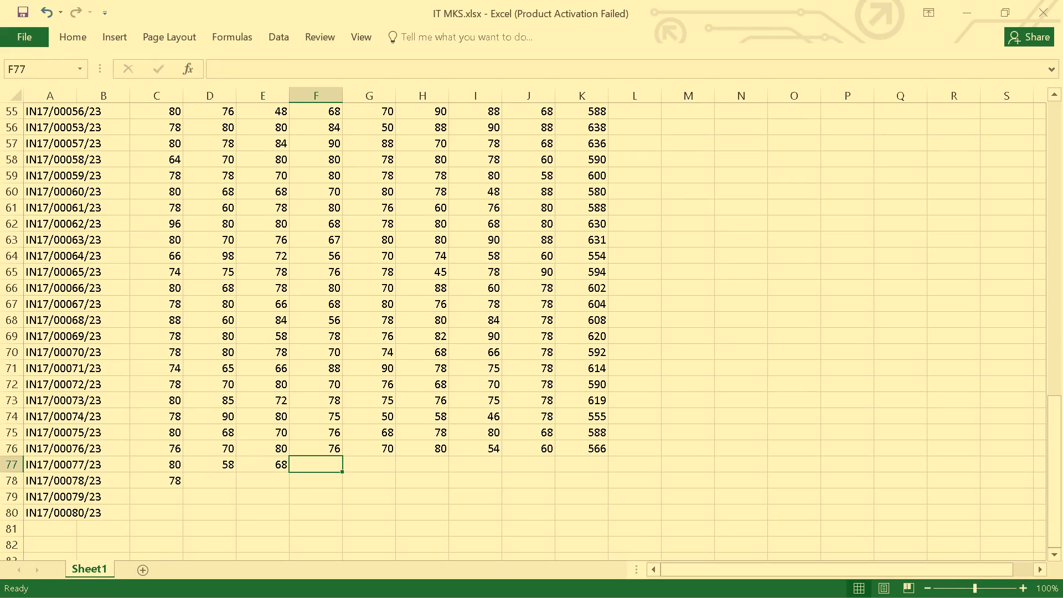
{"action": "type", "text": "80"}
{"action": "key", "text": "Right"}
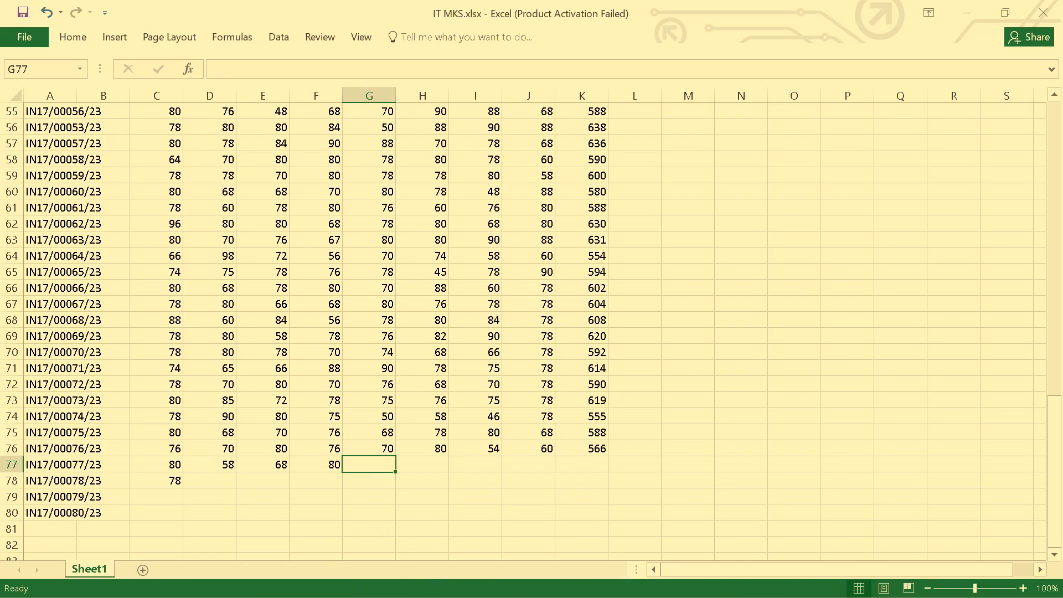
{"action": "type", "text": "78"}
{"action": "key", "text": "Right"}
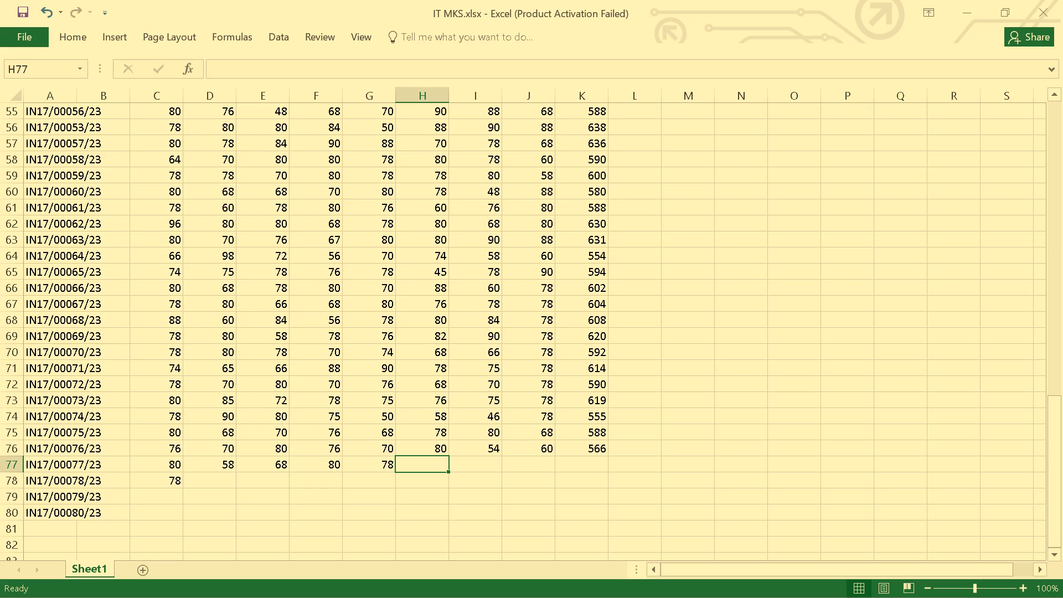
{"action": "key", "text": "7"}
{"action": "key", "text": "6"}
{"action": "key", "text": "Right"}
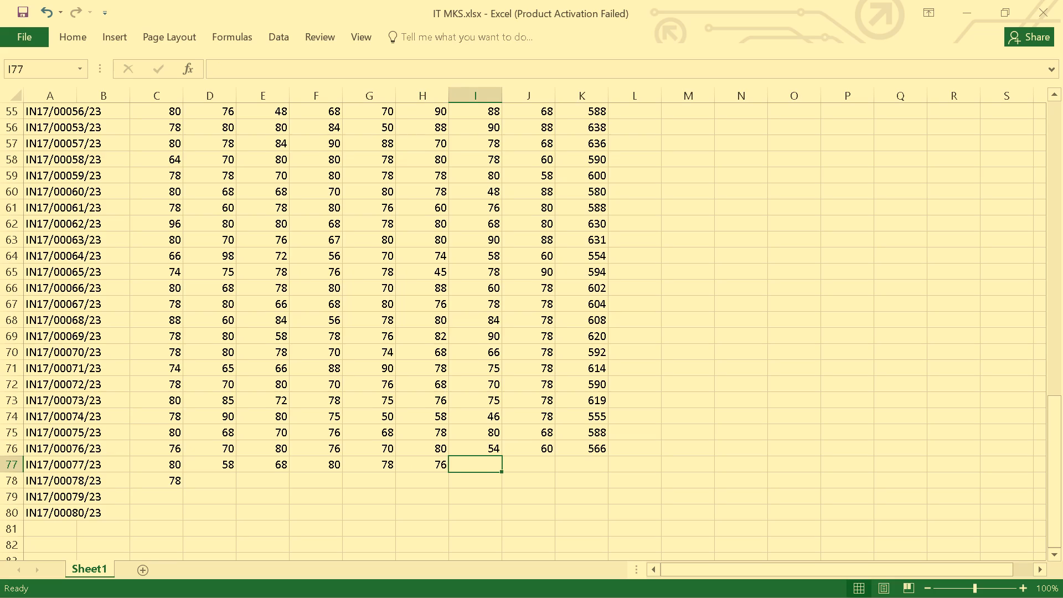
{"action": "type", "text": "76"}
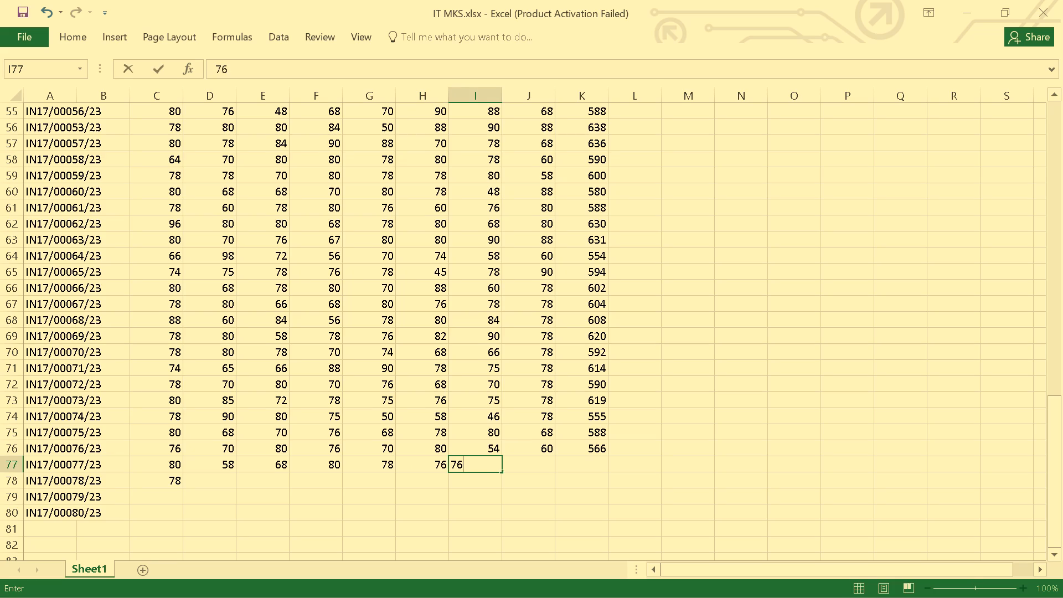
{"action": "key", "text": "Right"}
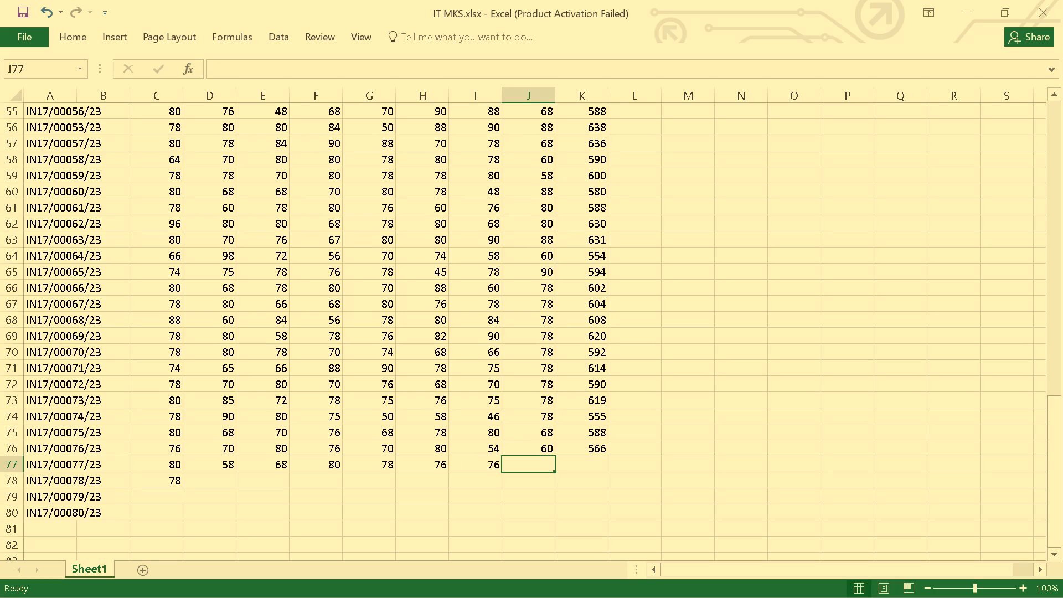
{"action": "key", "text": "5"}
{"action": "key", "text": "8"}
{"action": "key", "text": "Right"}
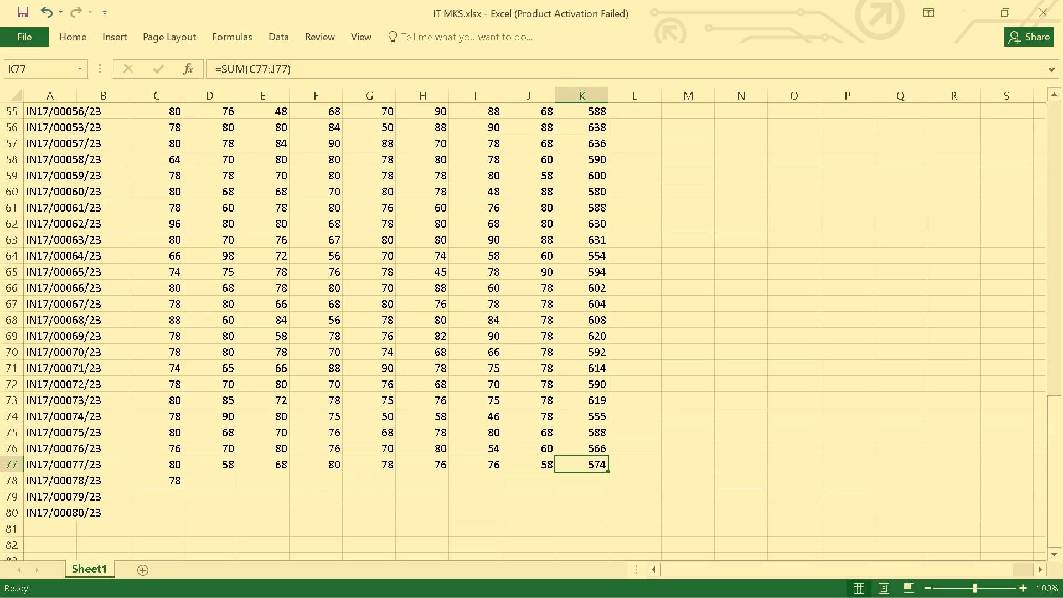
Change the mark in cell D77 to 68.
{"action": "left_click", "coordinate": [232, 460]}
{"action": "key", "text": "BackSpace"}
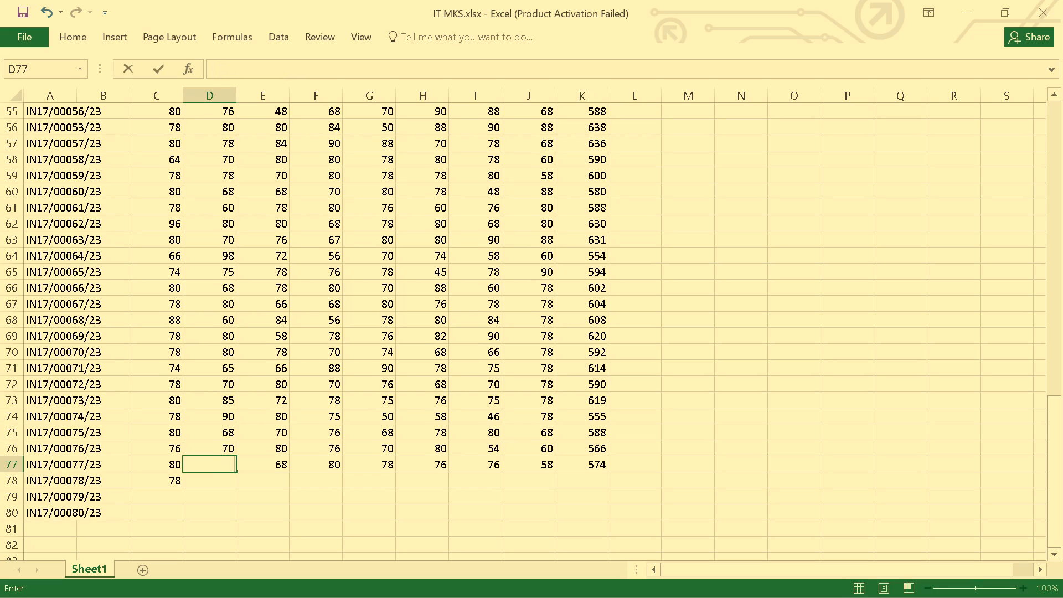
{"action": "type", "text": "68"}
{"action": "key", "text": "Return"}
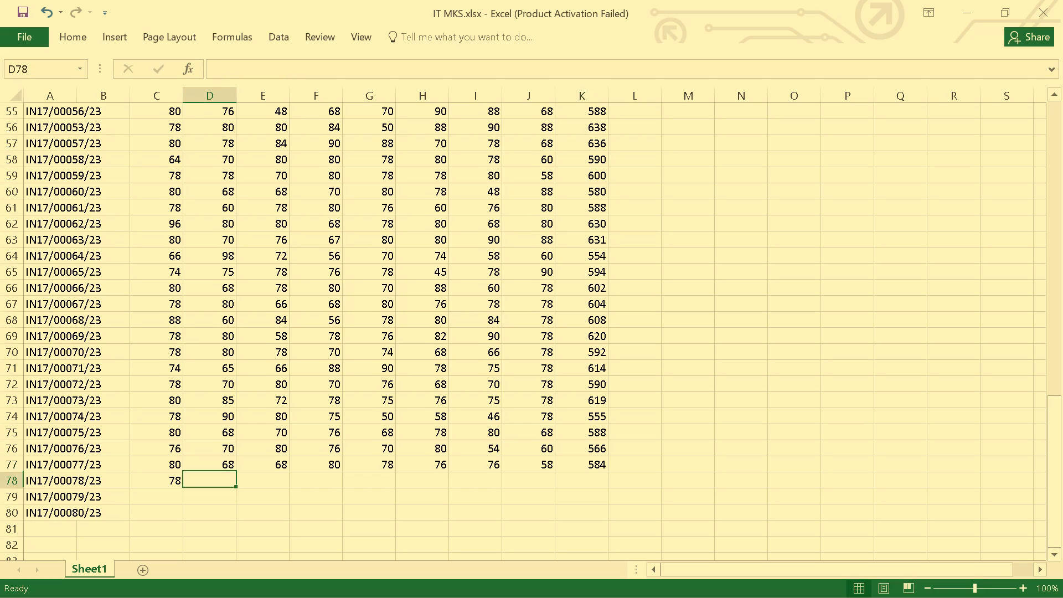
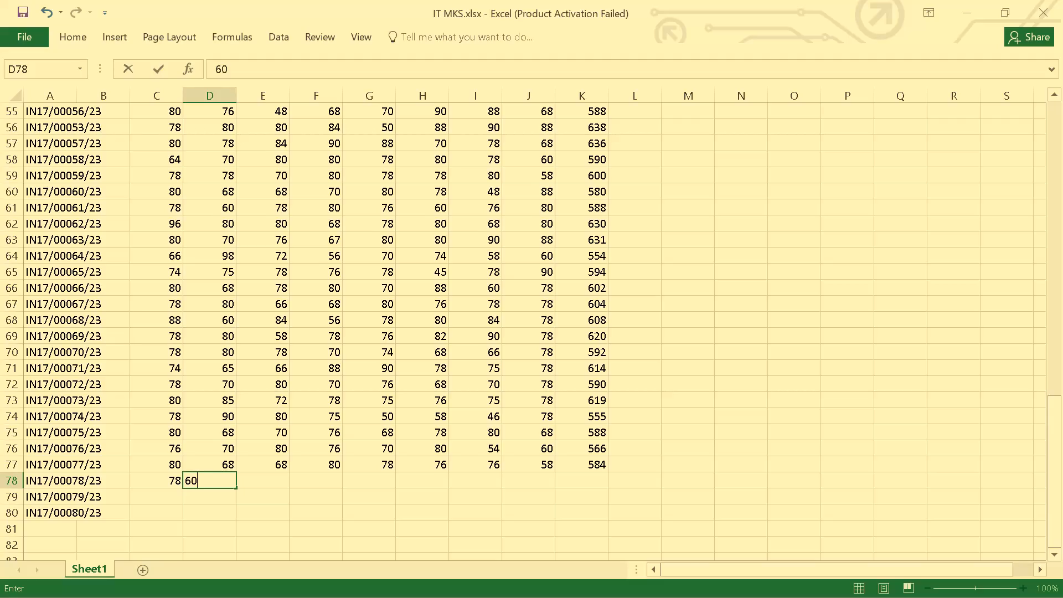
{"action": "key", "text": "Right"}
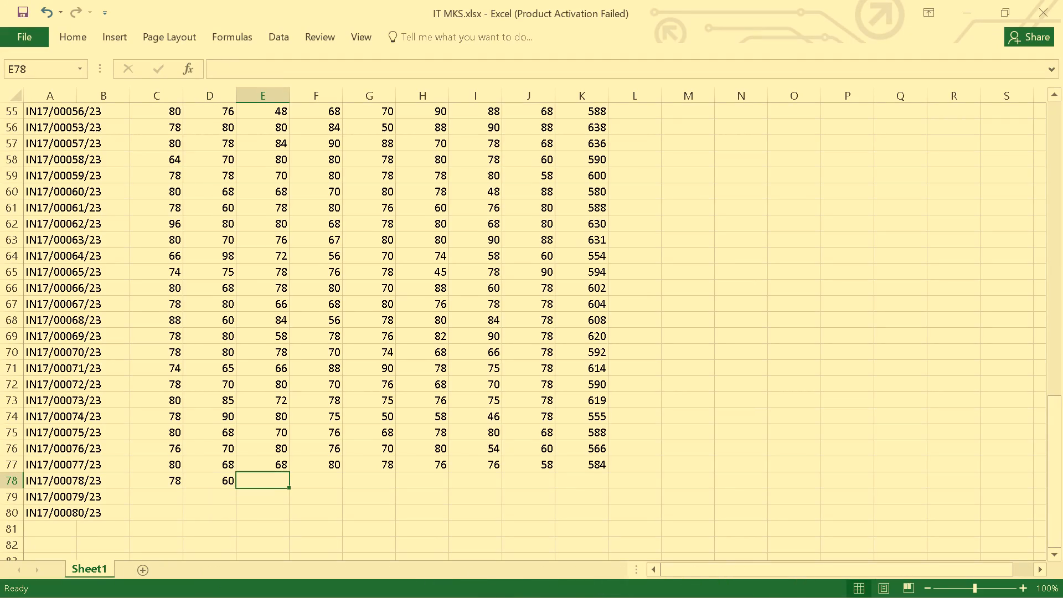
{"action": "key", "text": "7"}
{"action": "key", "text": "6"}
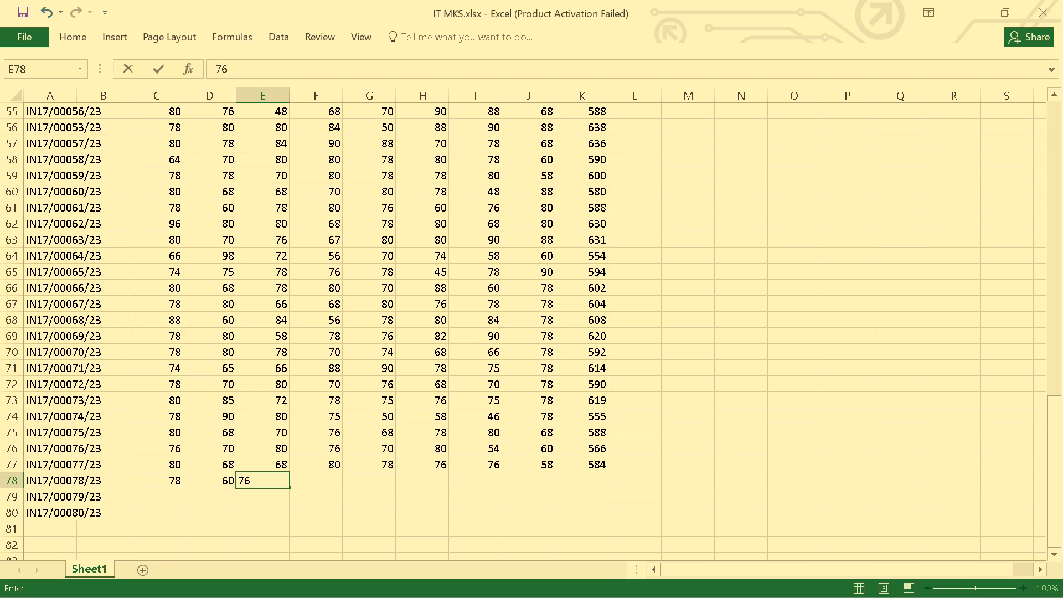
{"action": "key", "text": "Right"}
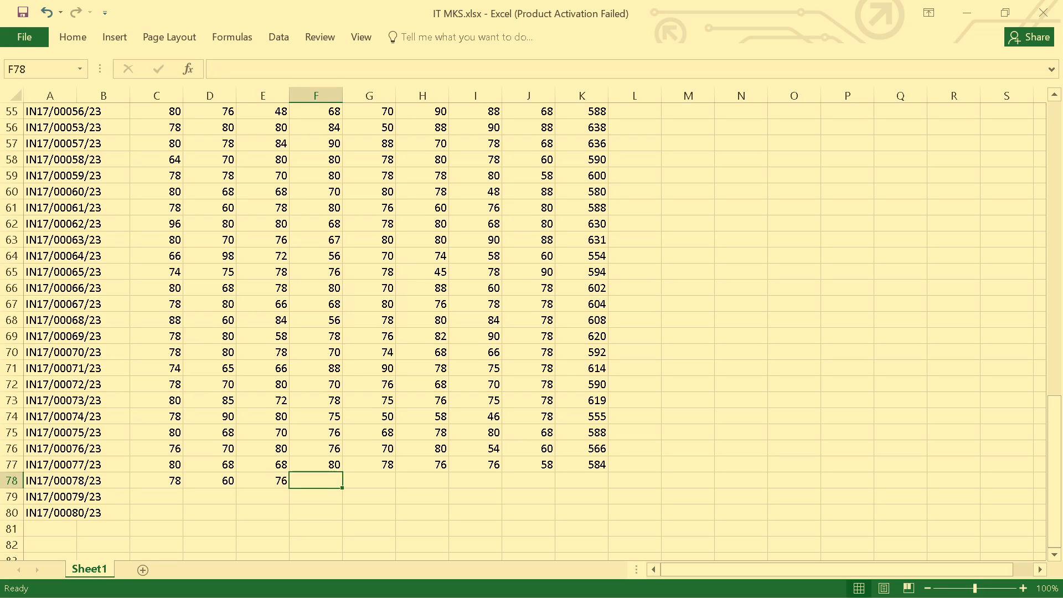
{"action": "type", "text": "60"}
{"action": "key", "text": "Right"}
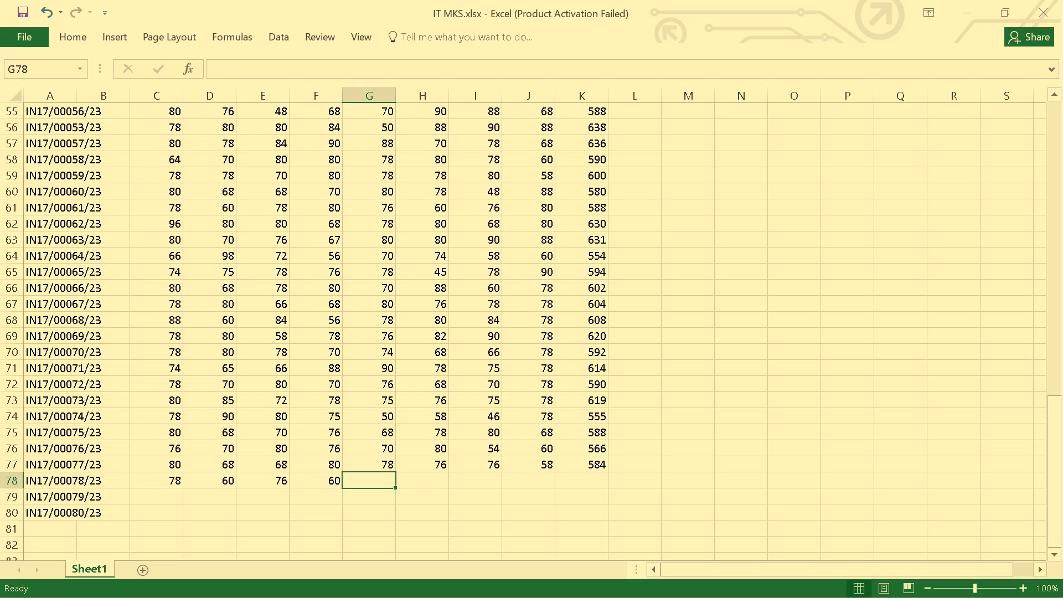
{"action": "type", "text": "78"}
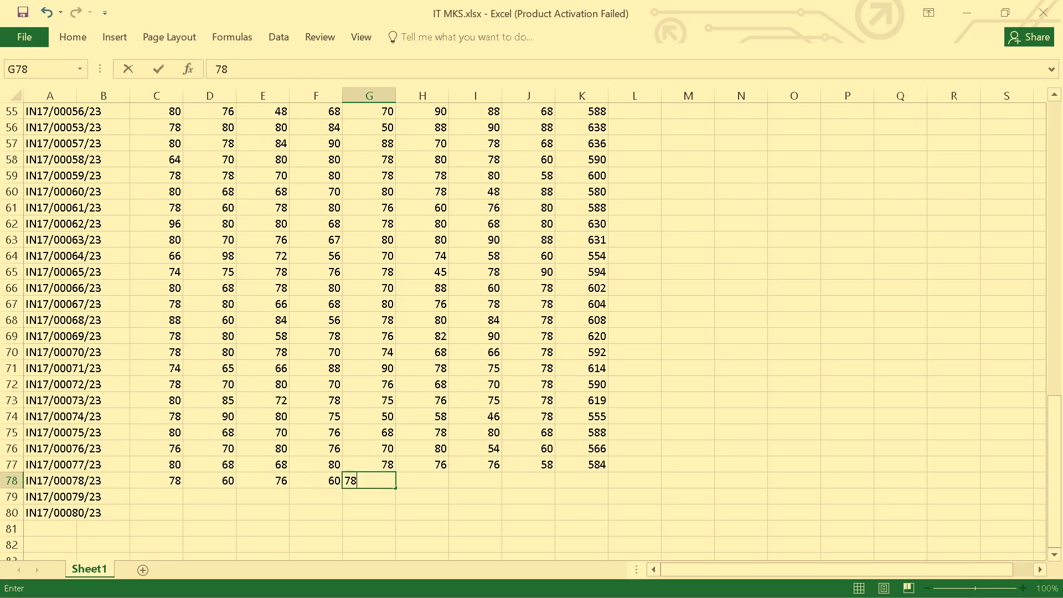
{"action": "key", "text": "Right"}
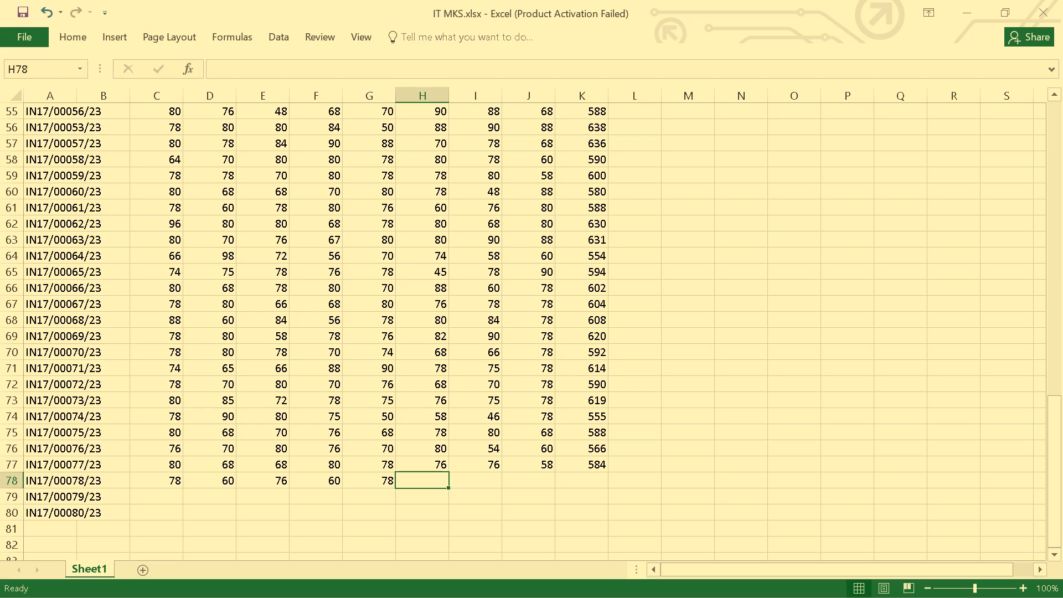
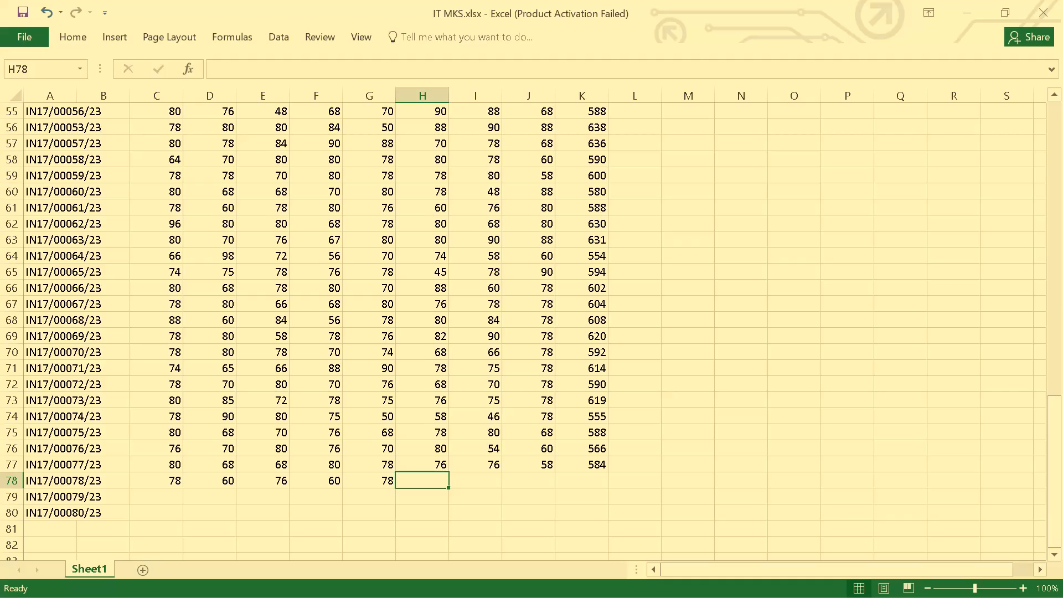
{"action": "key", "text": "7"}
{"action": "key", "text": "6"}
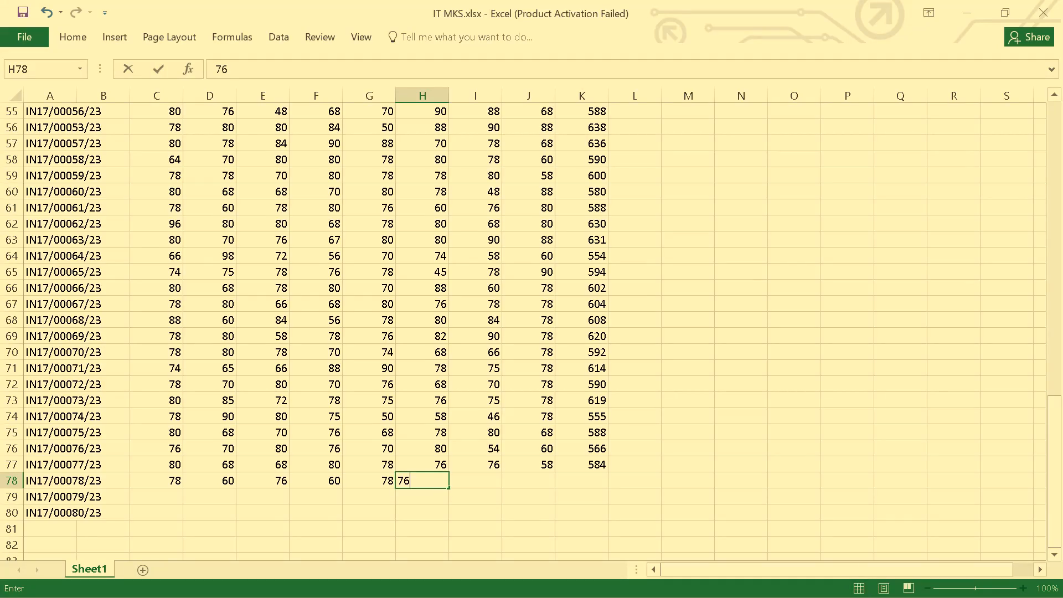
{"action": "key", "text": "Right"}
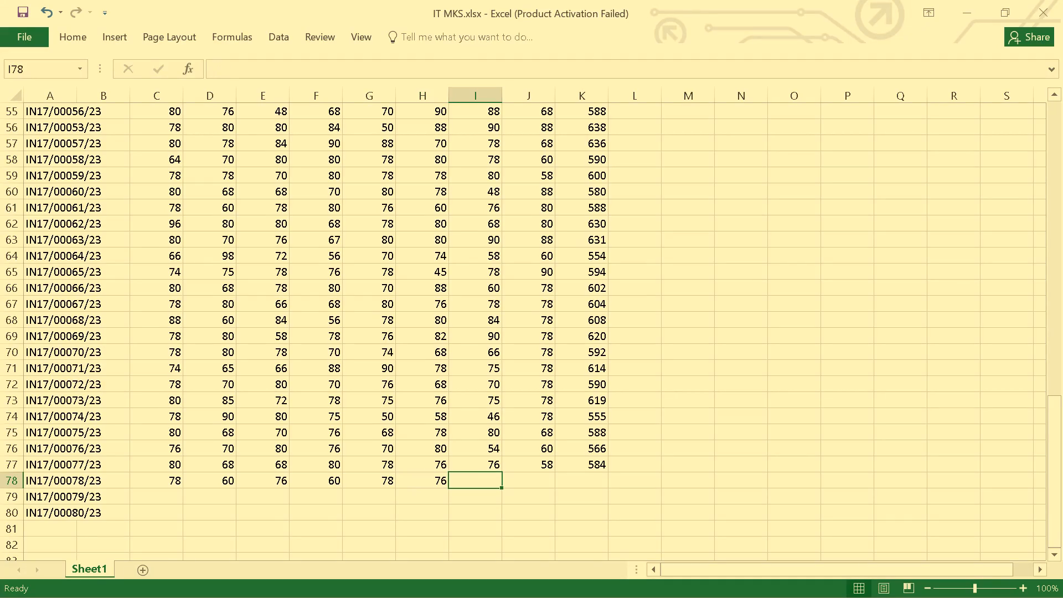
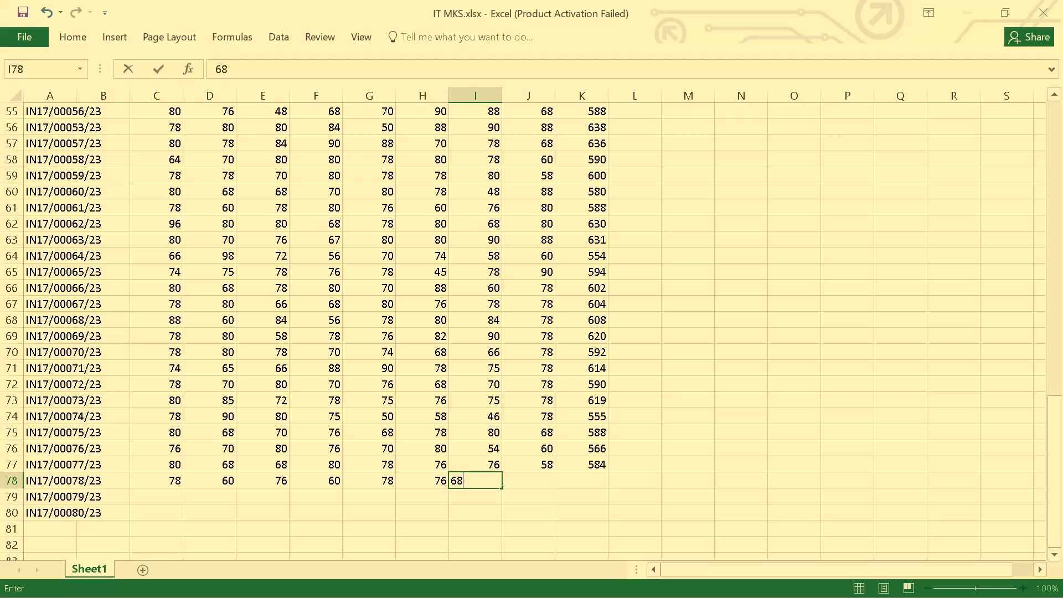
Complete the student's marks in row 78 with 68 in cell I78 and 78 in cell J78.
{"action": "key", "text": "Right"}
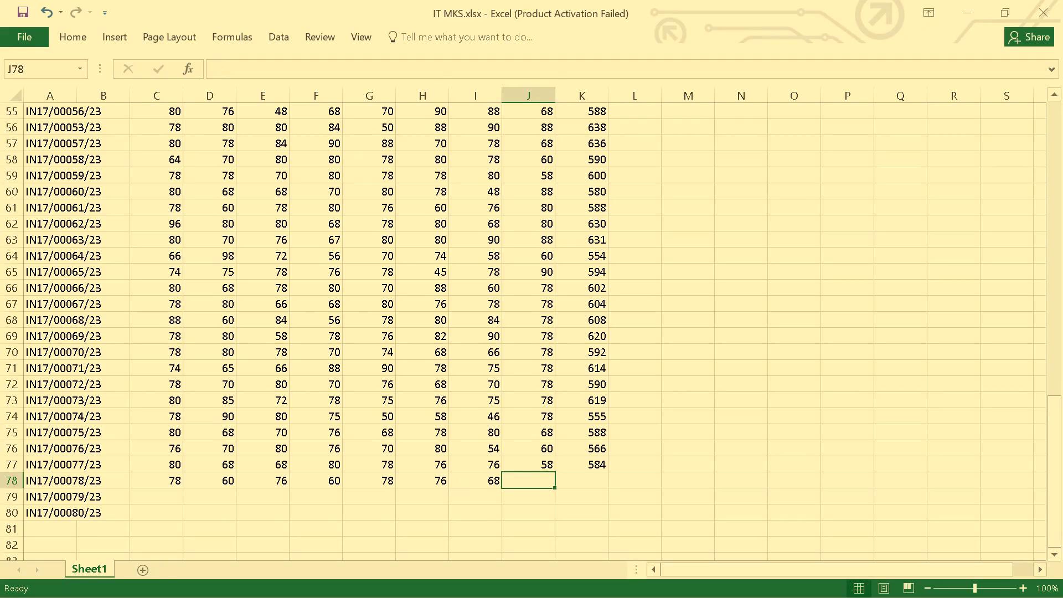
{"action": "type", "text": "78"}
{"action": "key", "text": "Right"}
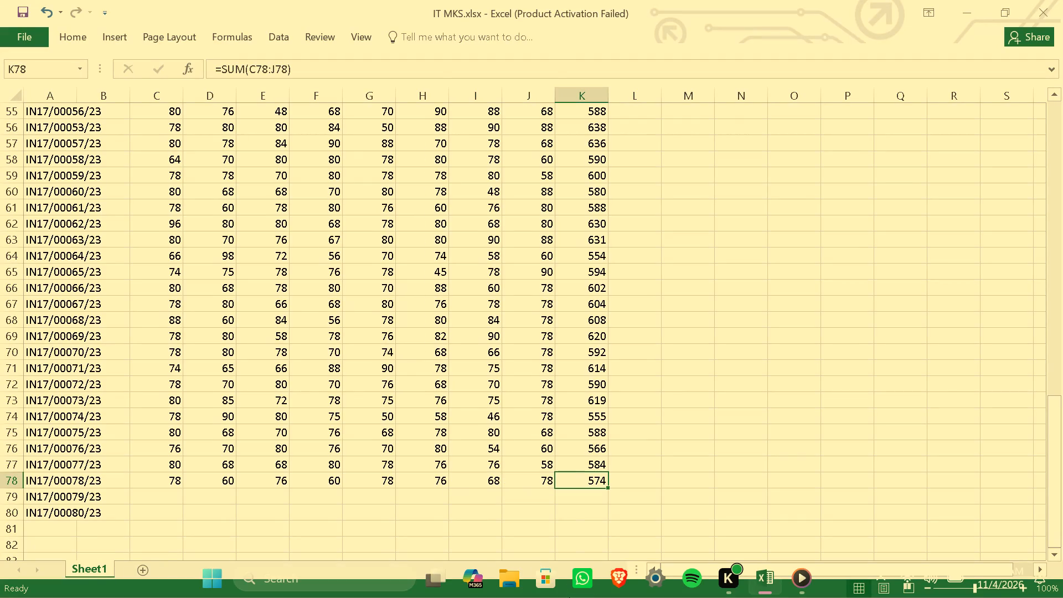
Begin the marks entry for the student in row 79 at cell C79.
{"action": "left_click", "coordinate": [171, 494]}
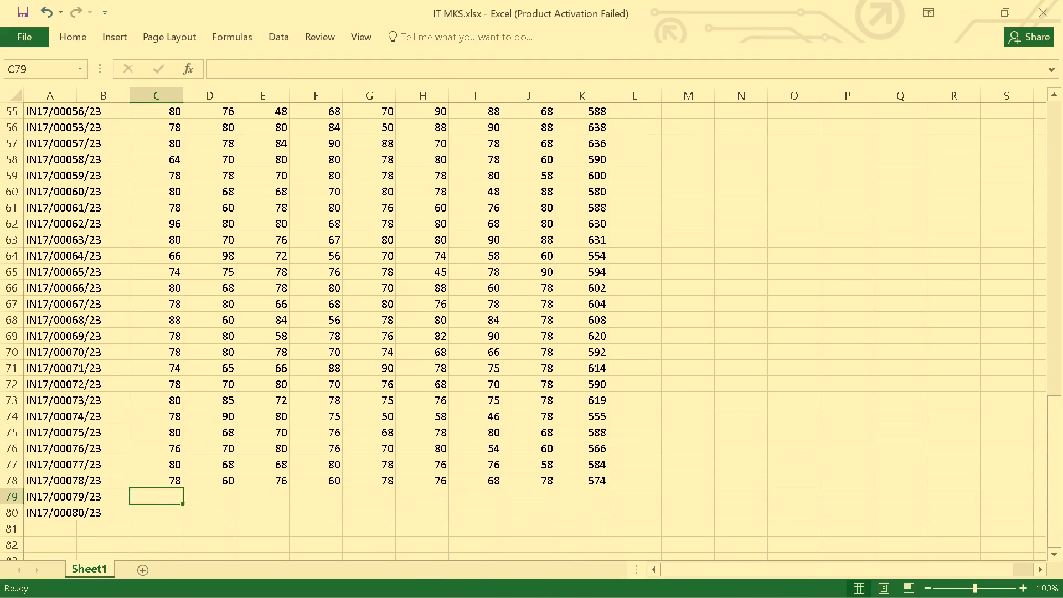
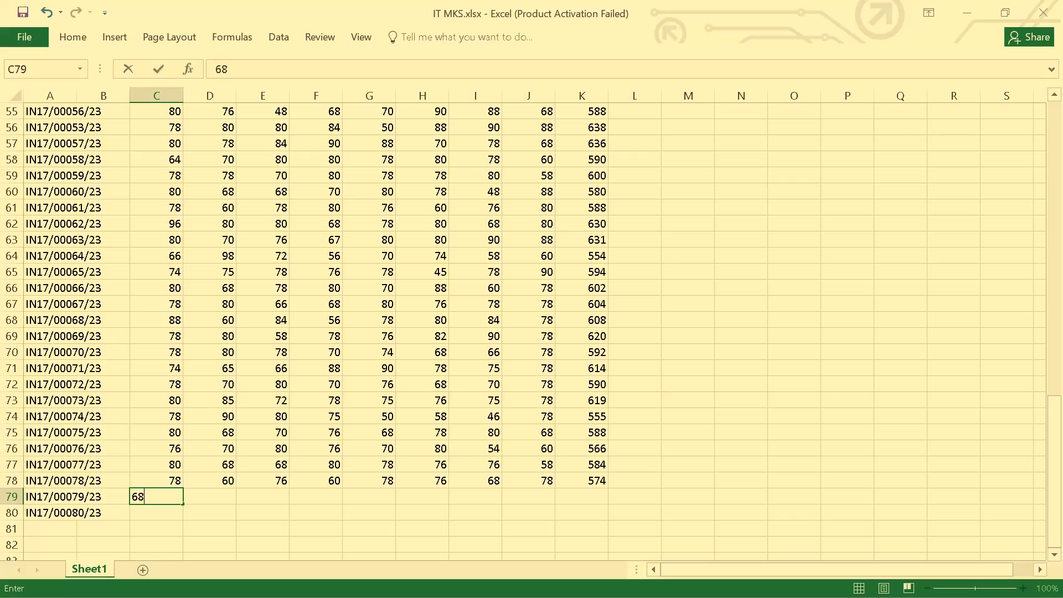
Enter the marks 68 in cell C79 and 76 in cell D79 for the student in row 79.
{"action": "key", "text": "Right"}
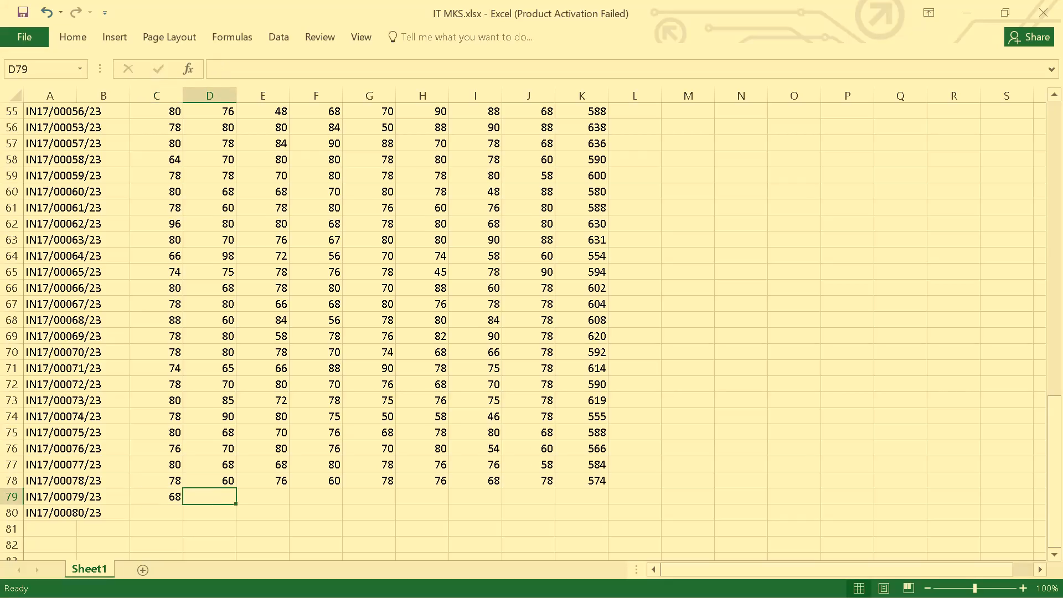
{"action": "key", "text": "7"}
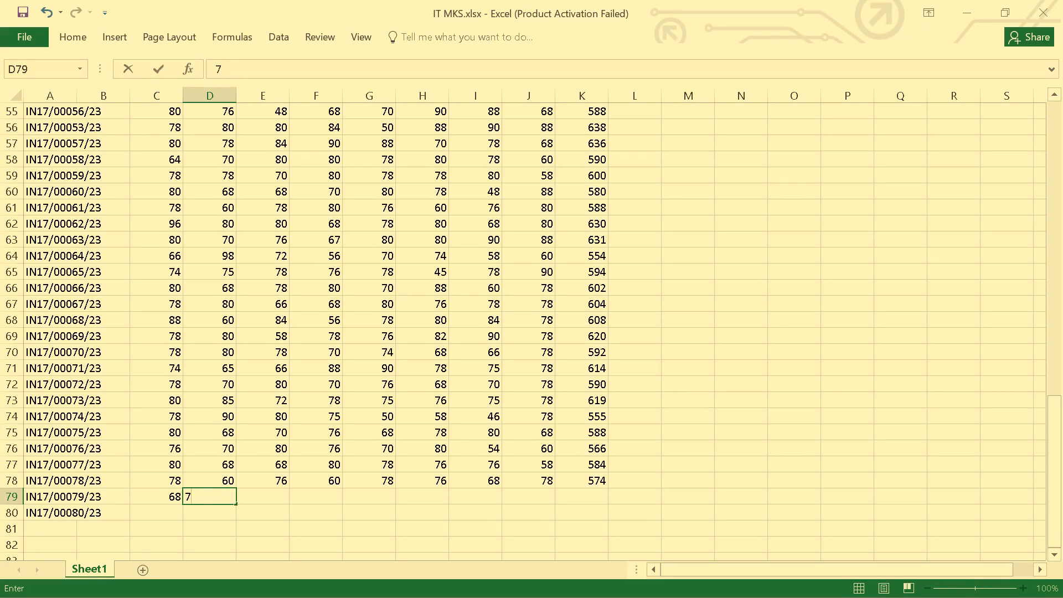
{"action": "key", "text": "6"}
{"action": "key", "text": "Right"}
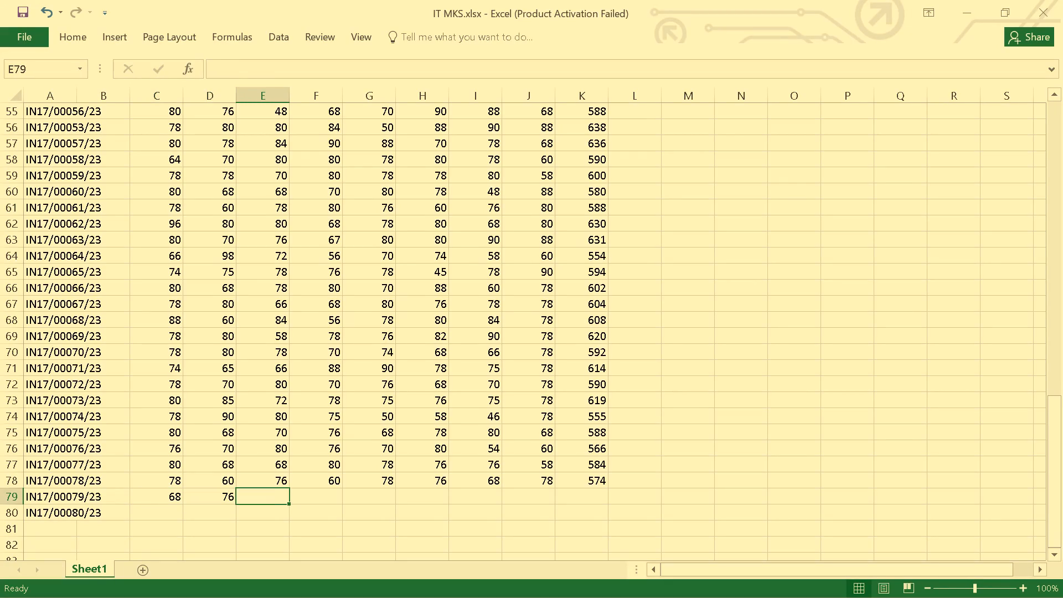
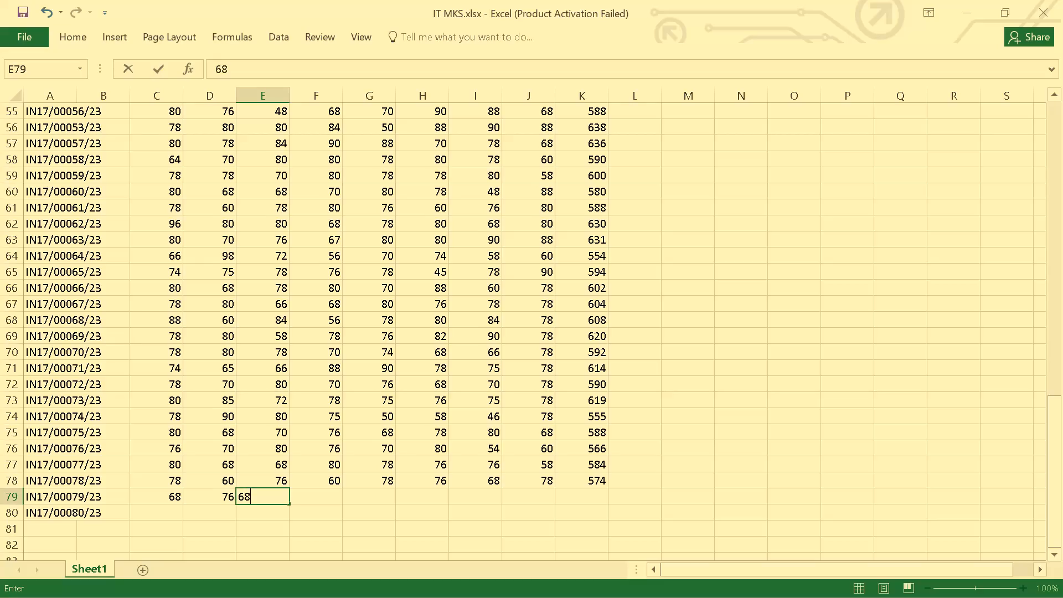
Complete row 79 with the marks 68, 66, 68, 90, 86 and 78 in cells E79 to J79.
{"action": "key", "text": "Right"}
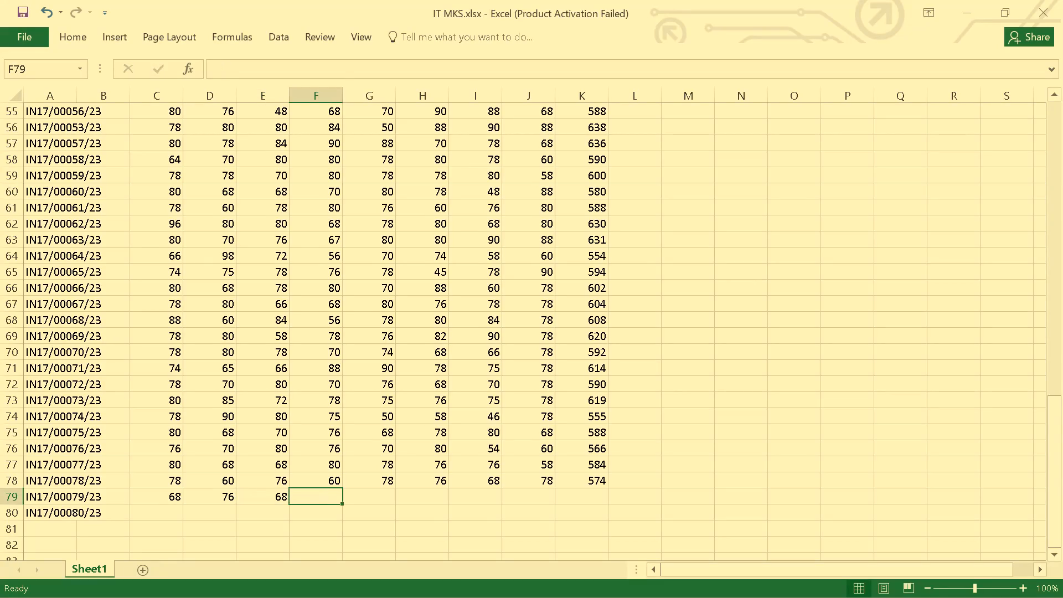
{"action": "type", "text": "66"}
{"action": "key", "text": "Right"}
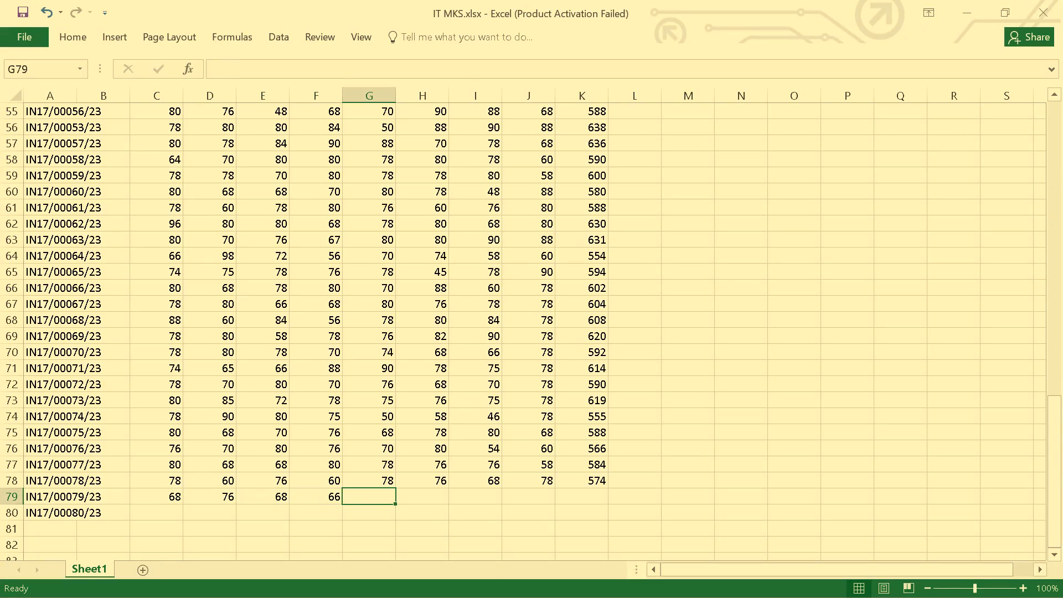
{"action": "type", "text": "68"}
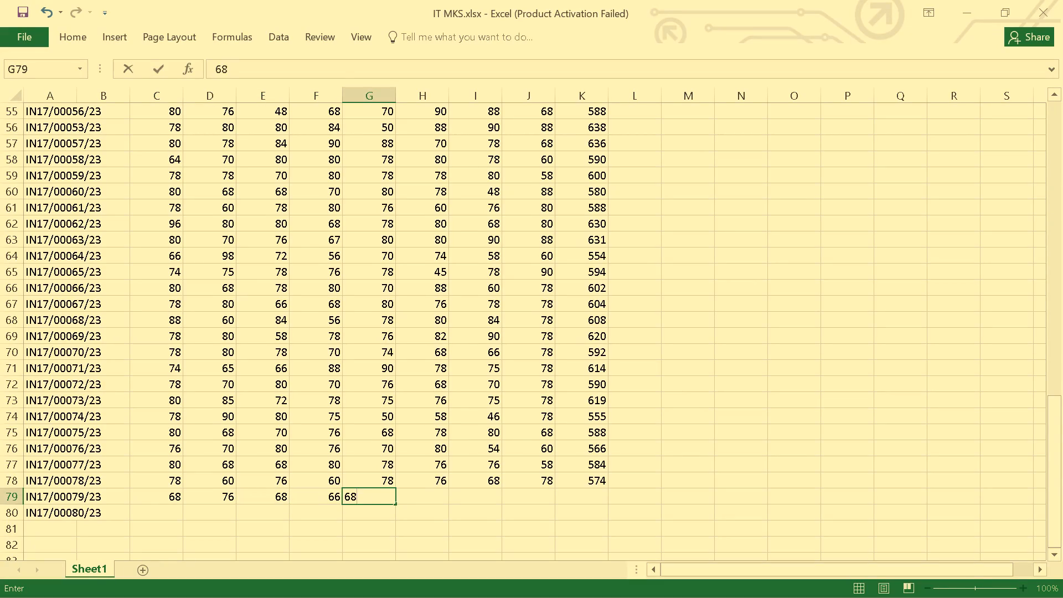
{"action": "key", "text": "Right"}
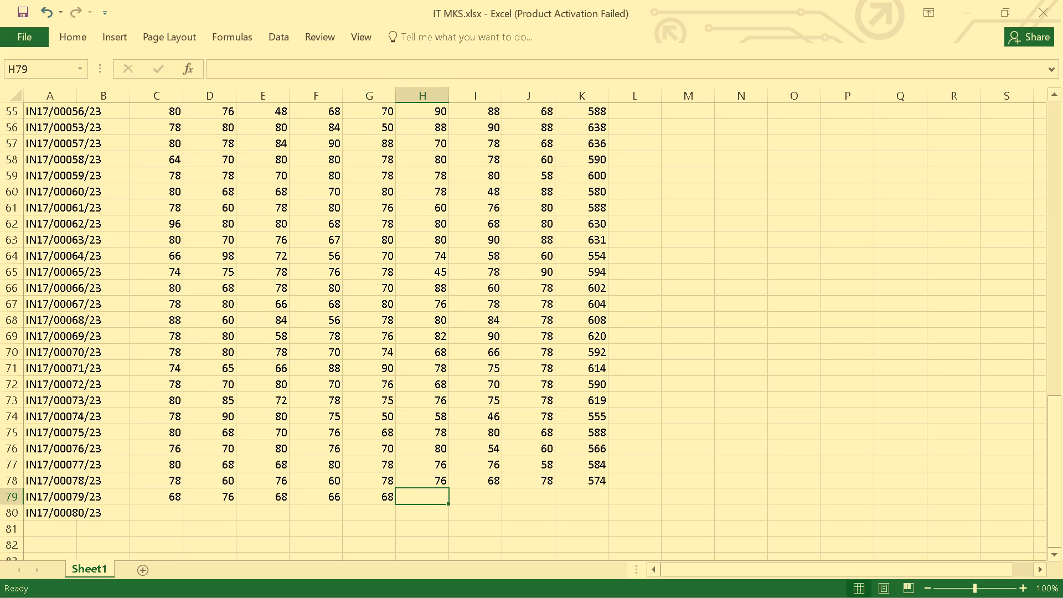
{"action": "type", "text": "90"}
{"action": "key", "text": "Right"}
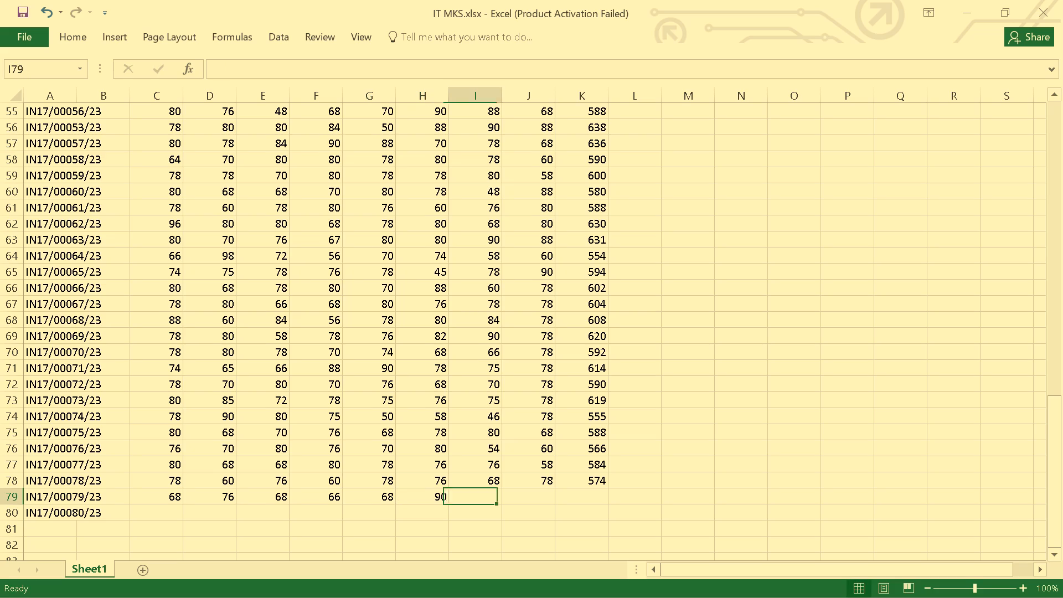
{"action": "key", "text": "8"}
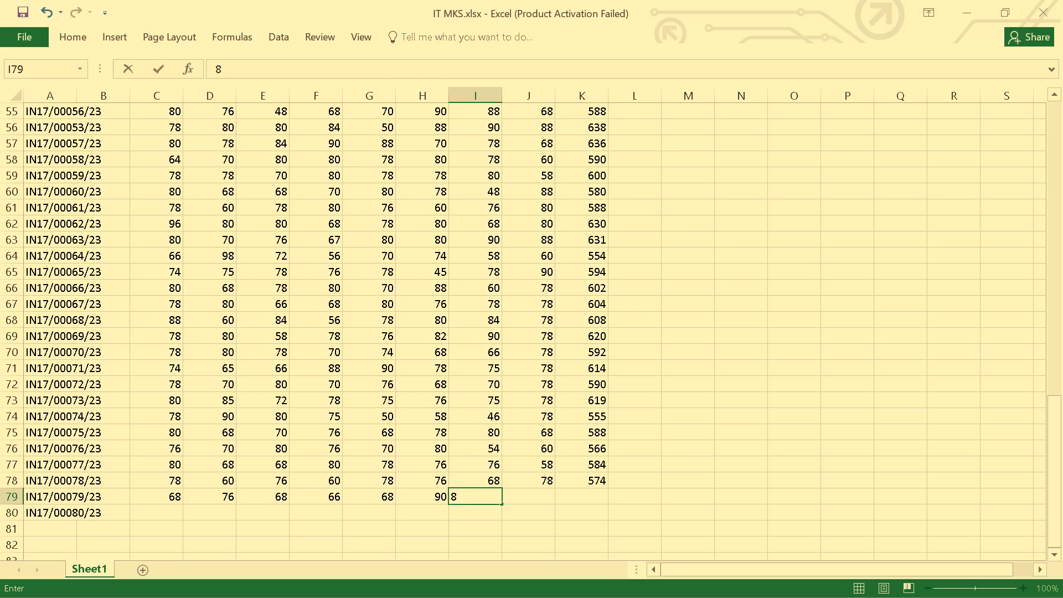
{"action": "key", "text": "6"}
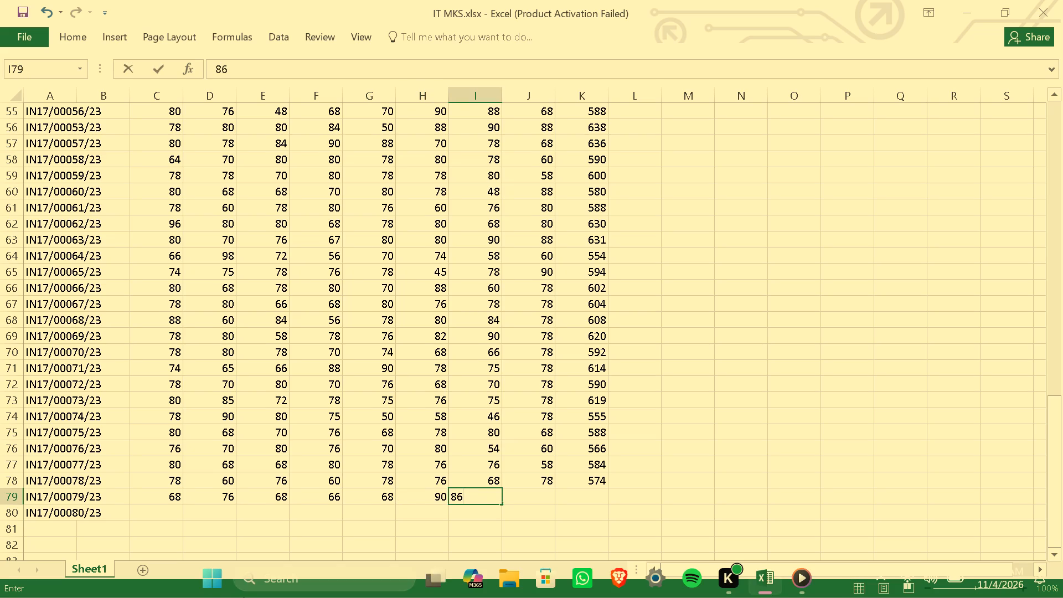
{"action": "left_click", "coordinate": [531, 498]}
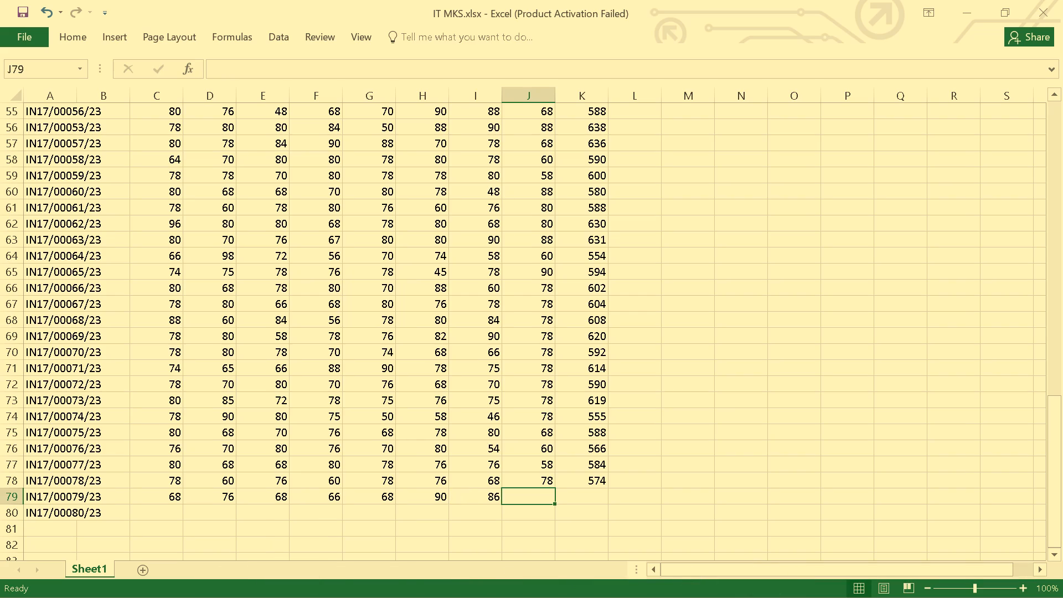
{"action": "type", "text": "78"}
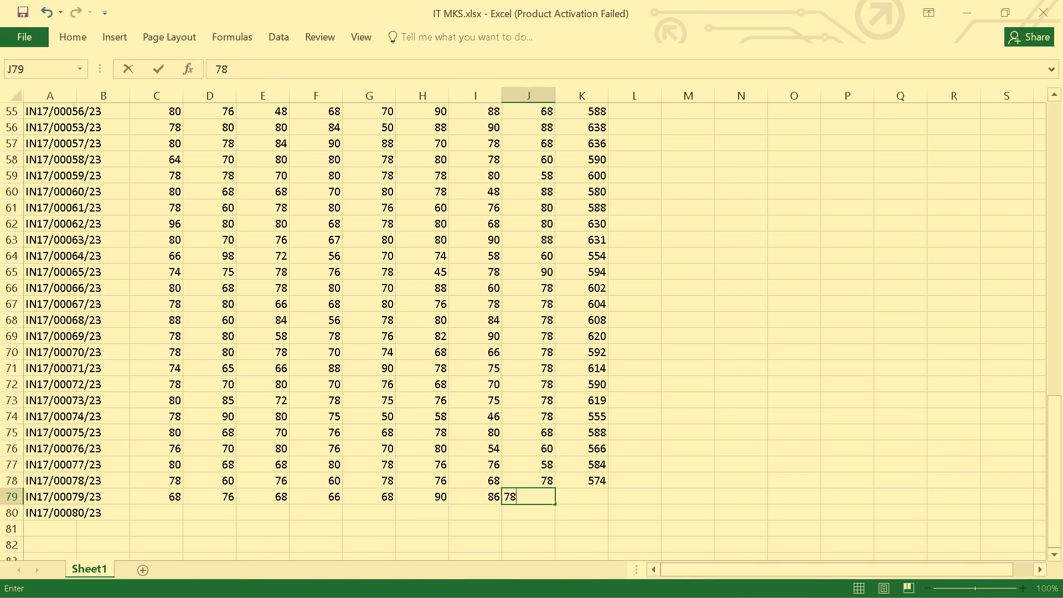
{"action": "key", "text": "Right"}
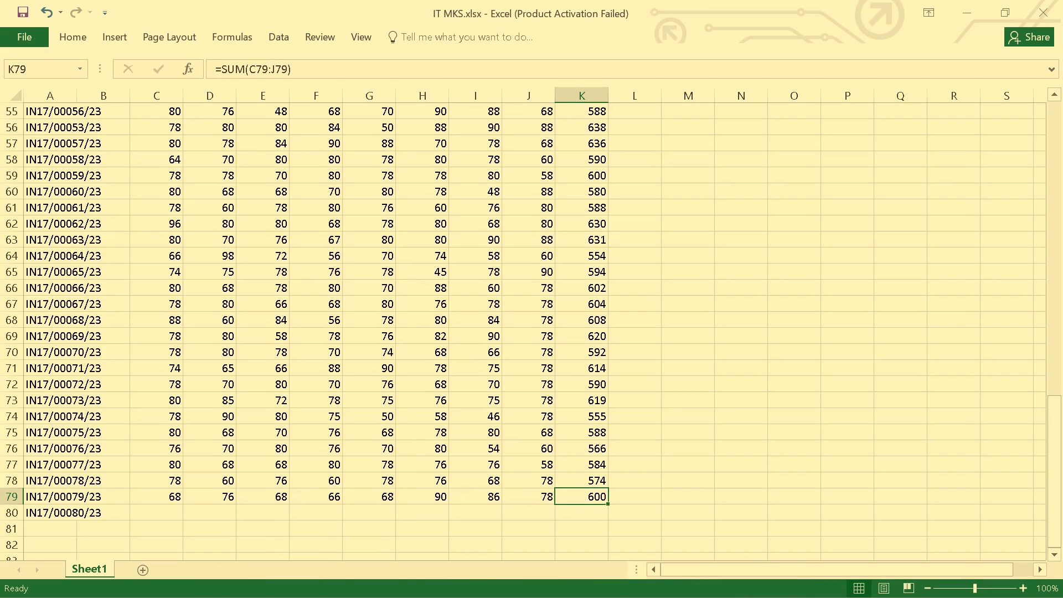
Select cell C80 and look back through the marks of the students in the earlier rows.
{"action": "double_click", "coordinate": [169, 503]}
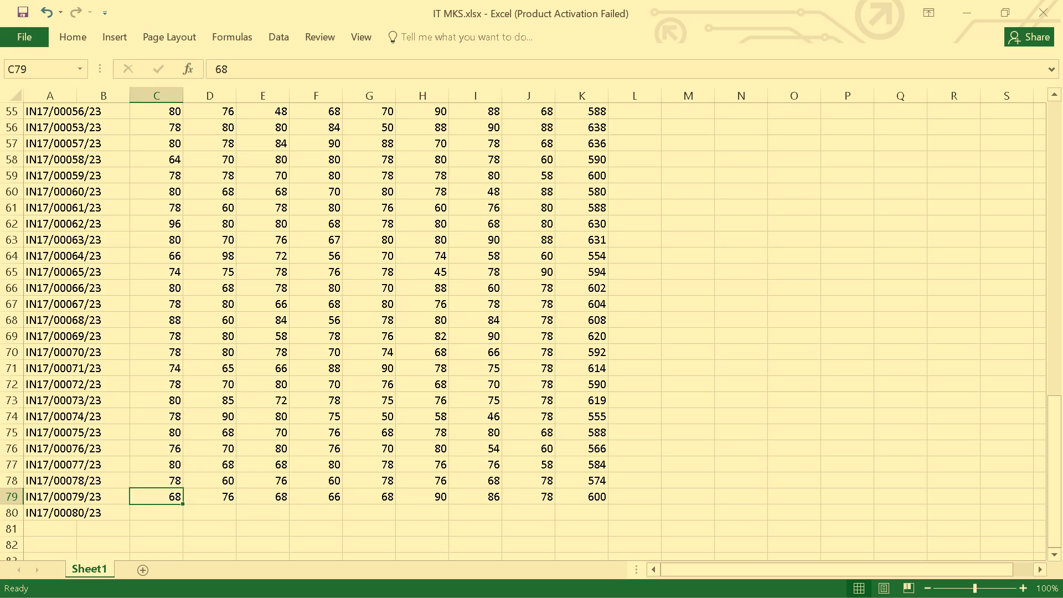
{"action": "left_click", "coordinate": [169, 506]}
{"action": "left_click", "coordinate": [171, 512]}
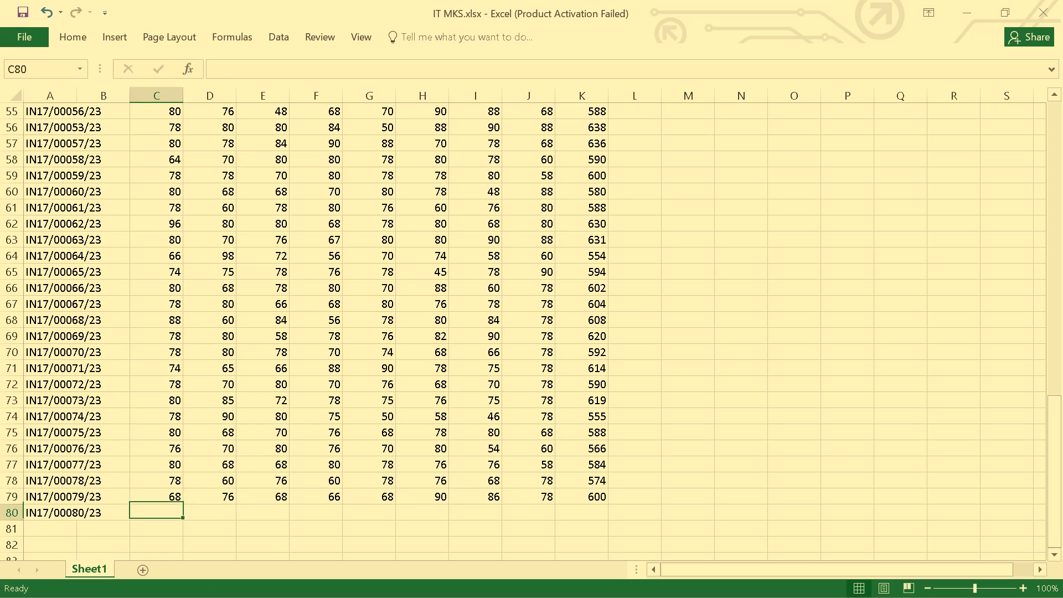
{"action": "scroll", "coordinate": [297, 374], "scroll_direction": "up", "scroll_amount": 3}
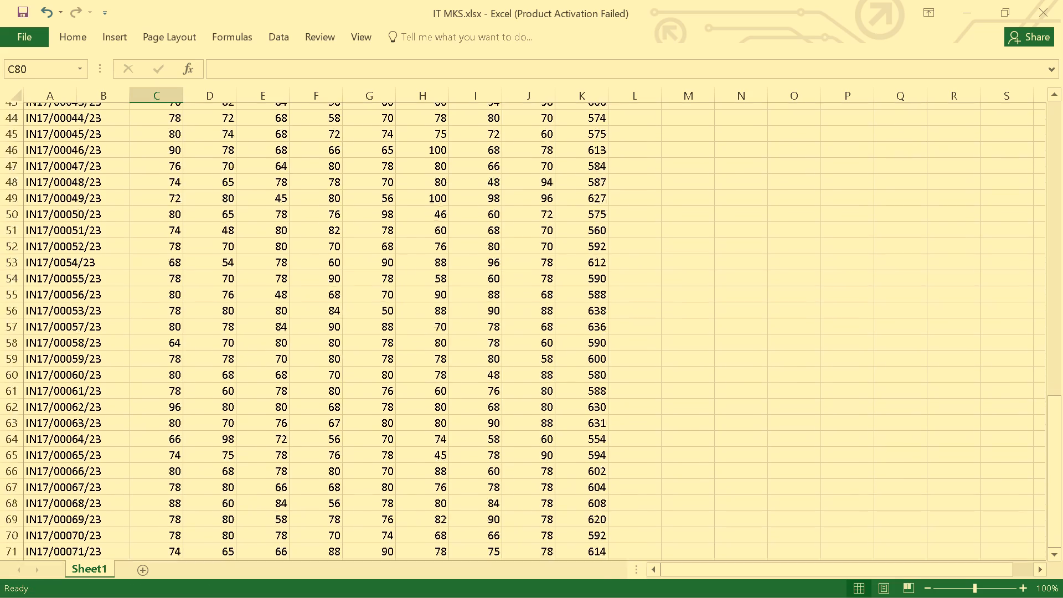
{"action": "scroll", "coordinate": [297, 374], "scroll_direction": "up", "scroll_amount": 5}
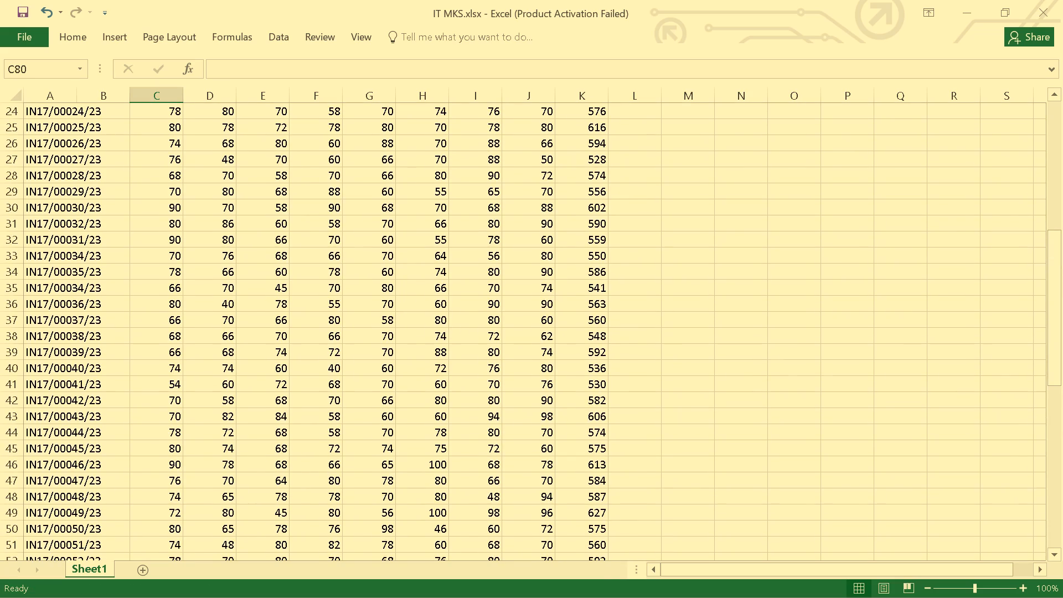
{"action": "scroll", "coordinate": [297, 374], "scroll_direction": "up", "scroll_amount": 8}
{"action": "scroll", "coordinate": [297, 374], "scroll_direction": "down", "scroll_amount": 4}
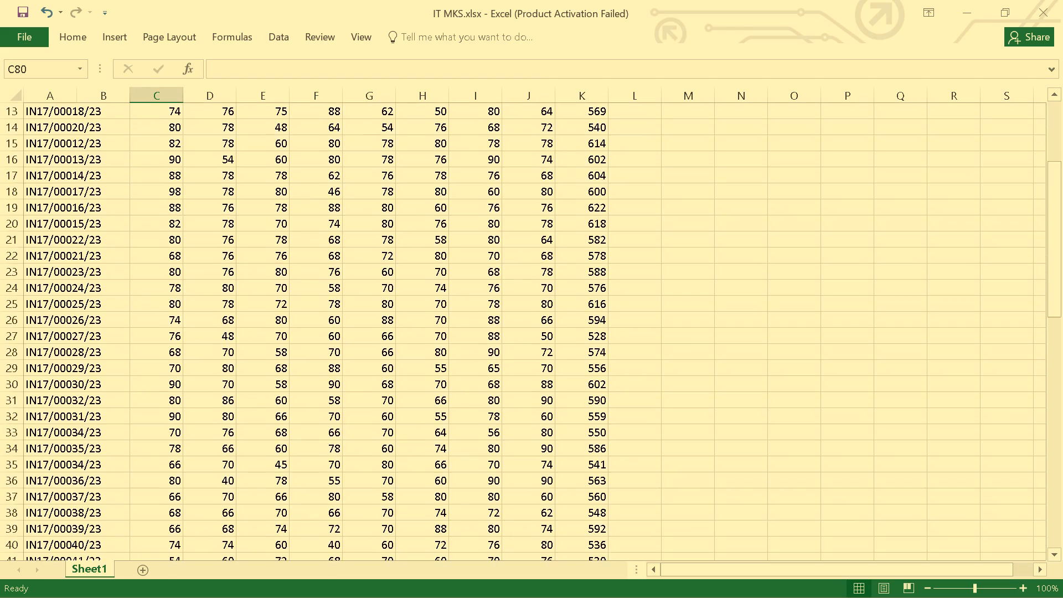
{"action": "scroll", "coordinate": [297, 374], "scroll_direction": "down", "scroll_amount": 8}
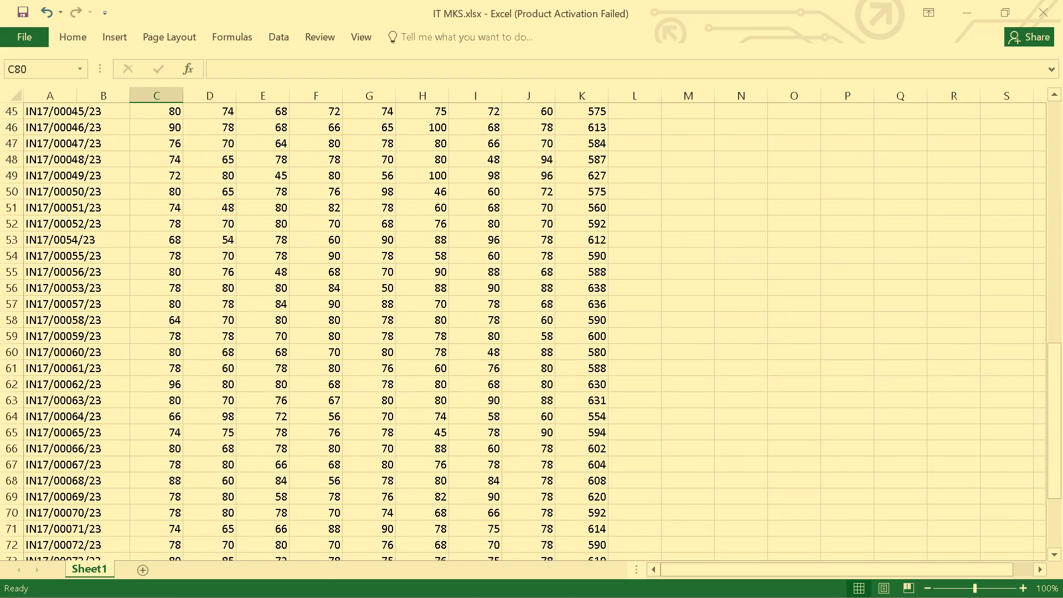
{"action": "scroll", "coordinate": [297, 374], "scroll_direction": "down", "scroll_amount": 4}
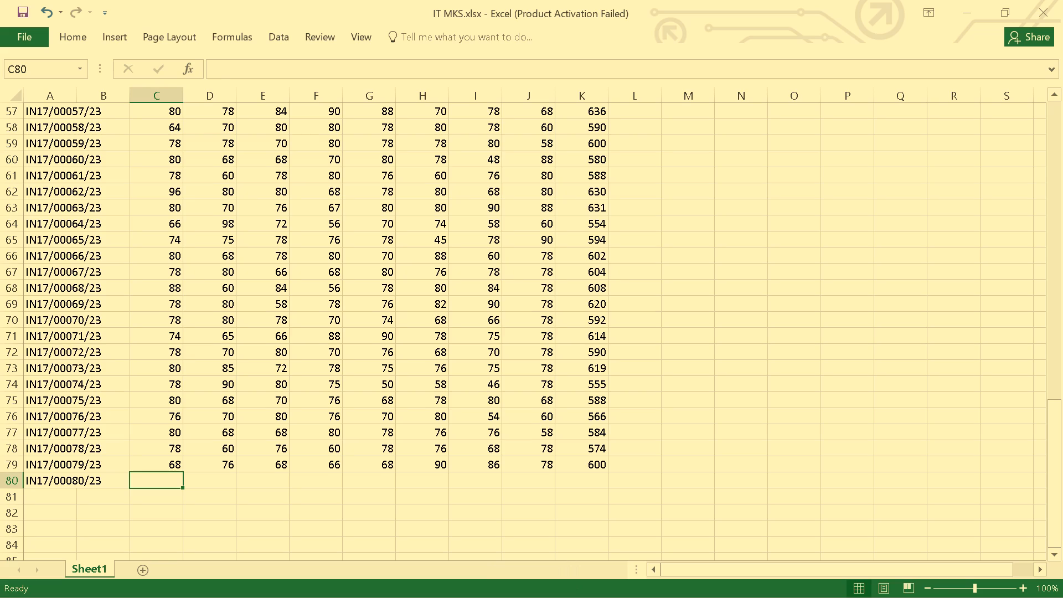
Enter the marks 68, 76, 86, 42 and 72 in cells C80 to G80 for the student in row 80.
{"action": "type", "text": "68"}
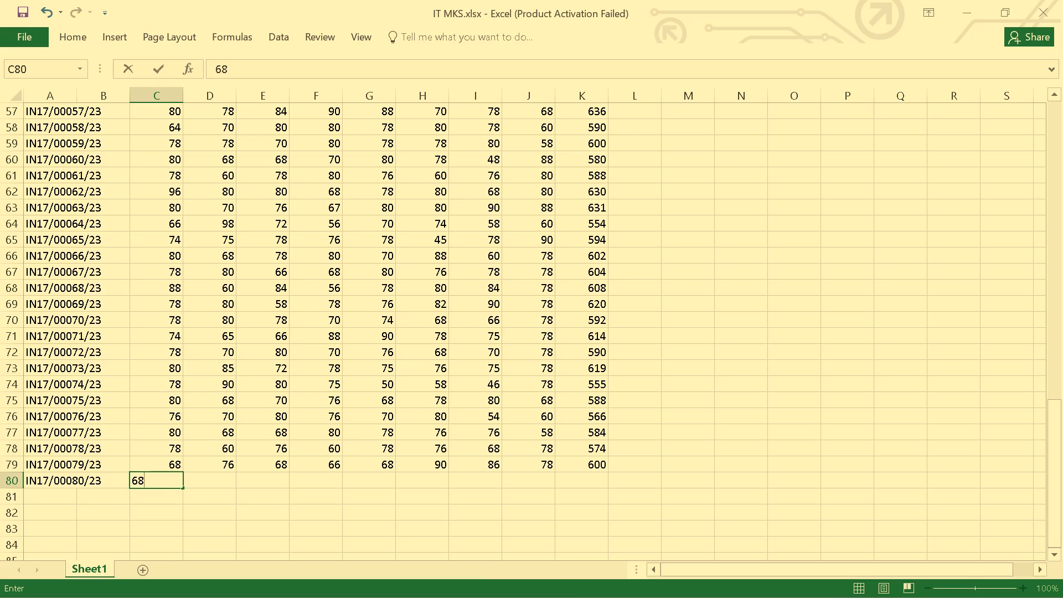
{"action": "key", "text": "Right"}
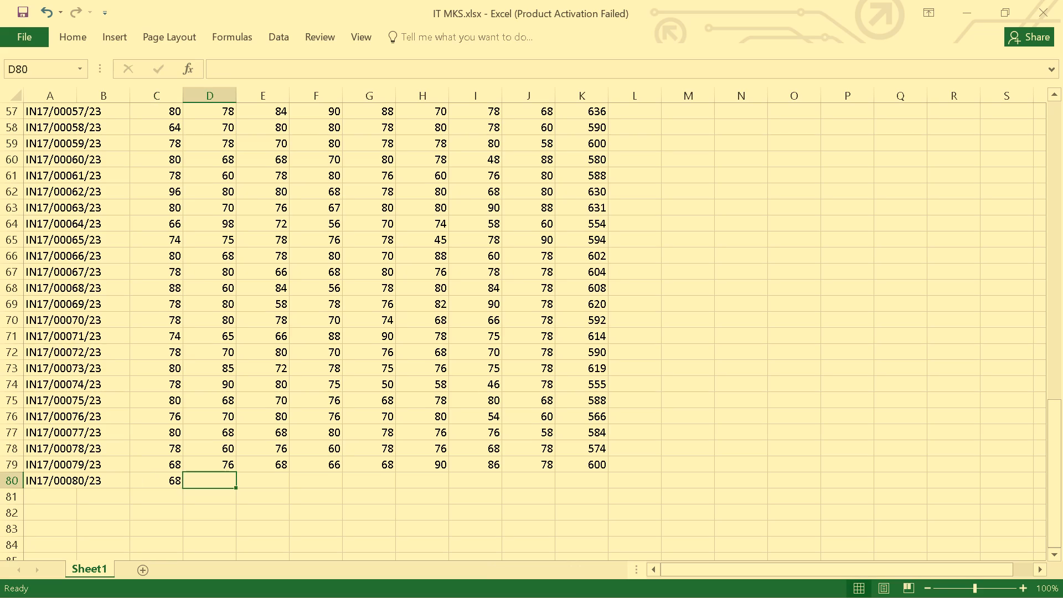
{"action": "type", "text": "76"}
{"action": "key", "text": "Right"}
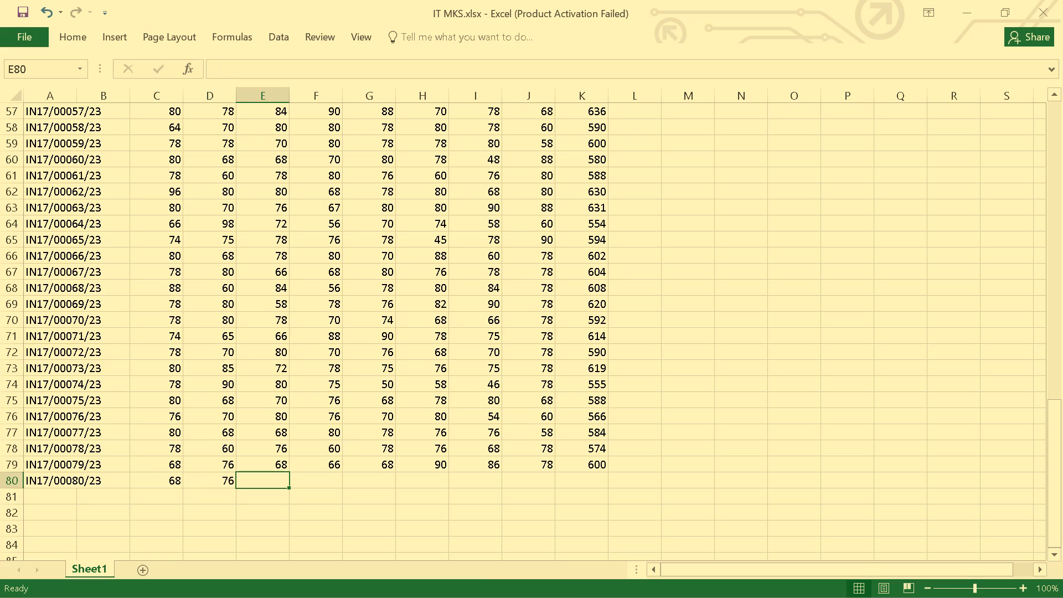
{"action": "key", "text": "8"}
{"action": "key", "text": "6"}
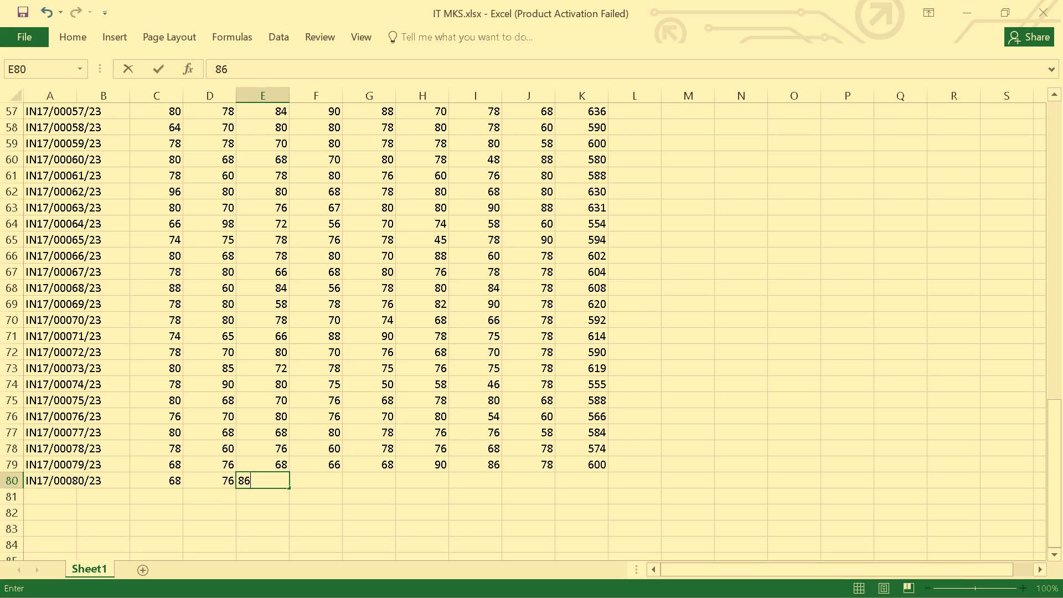
{"action": "key", "text": "Right"}
{"action": "key", "text": "4"}
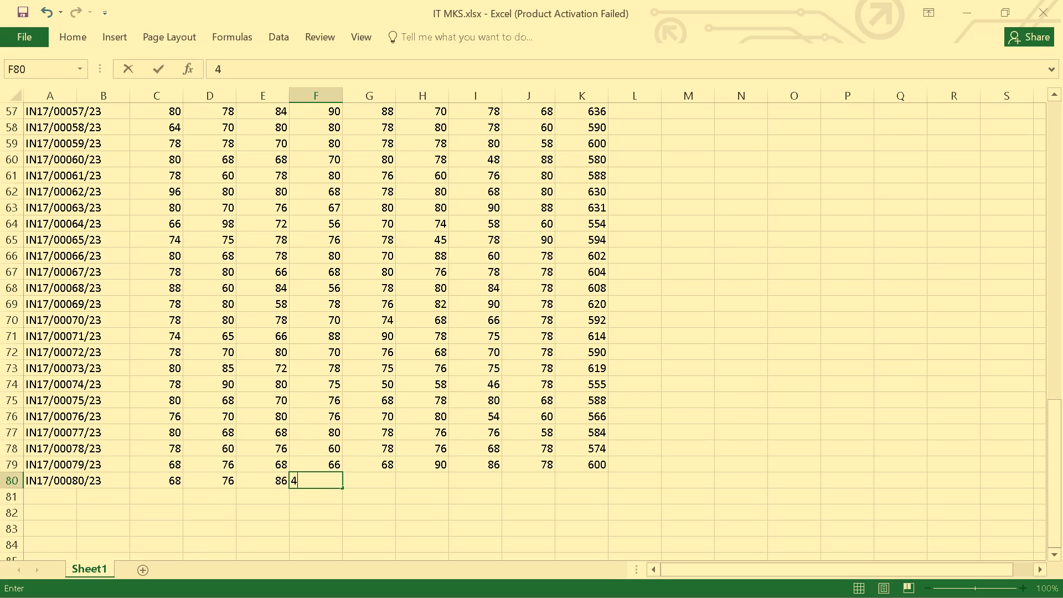
{"action": "key", "text": "2"}
{"action": "key", "text": "Right"}
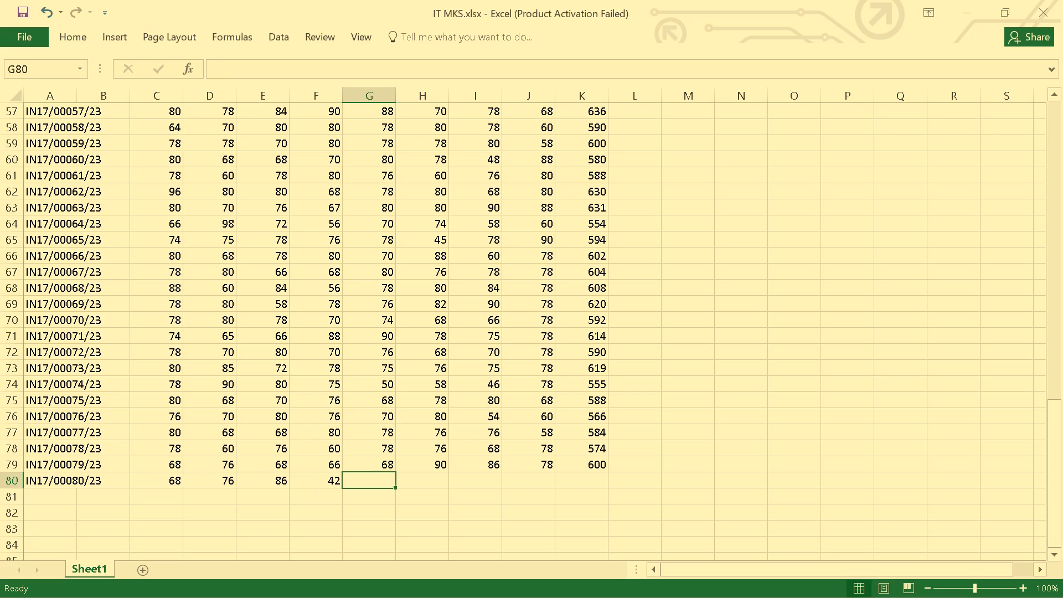
{"action": "key", "text": "7"}
{"action": "key", "text": "2"}
{"action": "key", "text": "Right"}
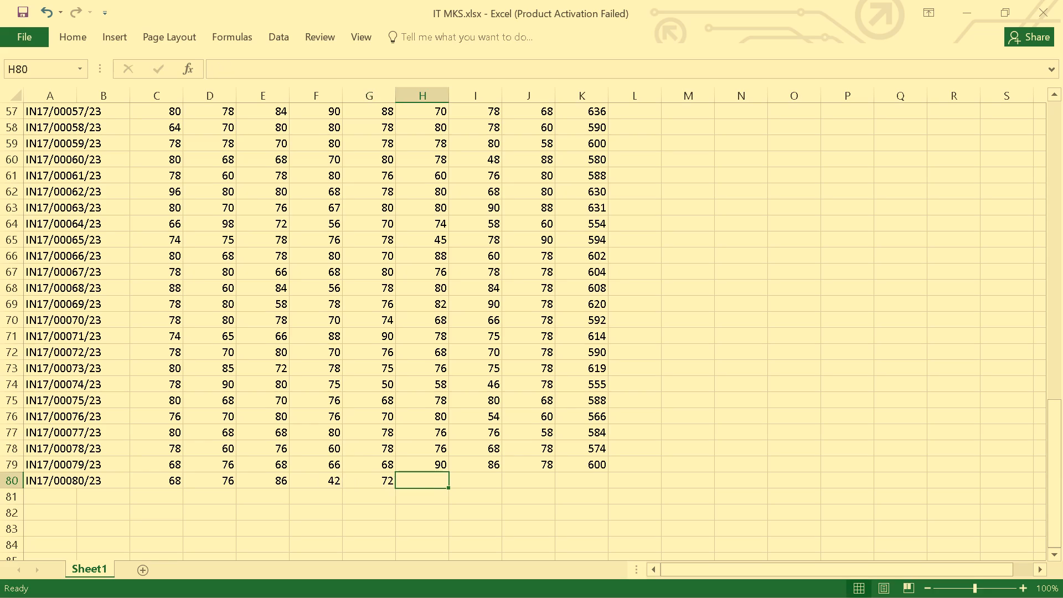
Enter the remaining marks 95, 50 and 98 in cells H80 to J80 for the student in row 80.
{"action": "key", "text": "9"}
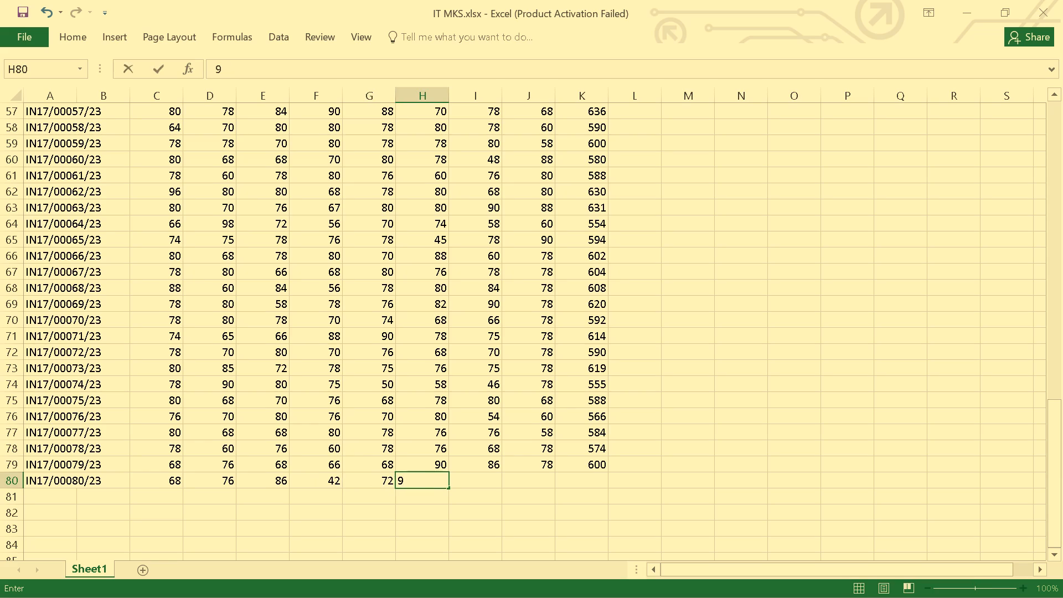
{"action": "key", "text": "6"}
{"action": "key", "text": "BackSpace"}
{"action": "key", "text": "5"}
{"action": "key", "text": "Right"}
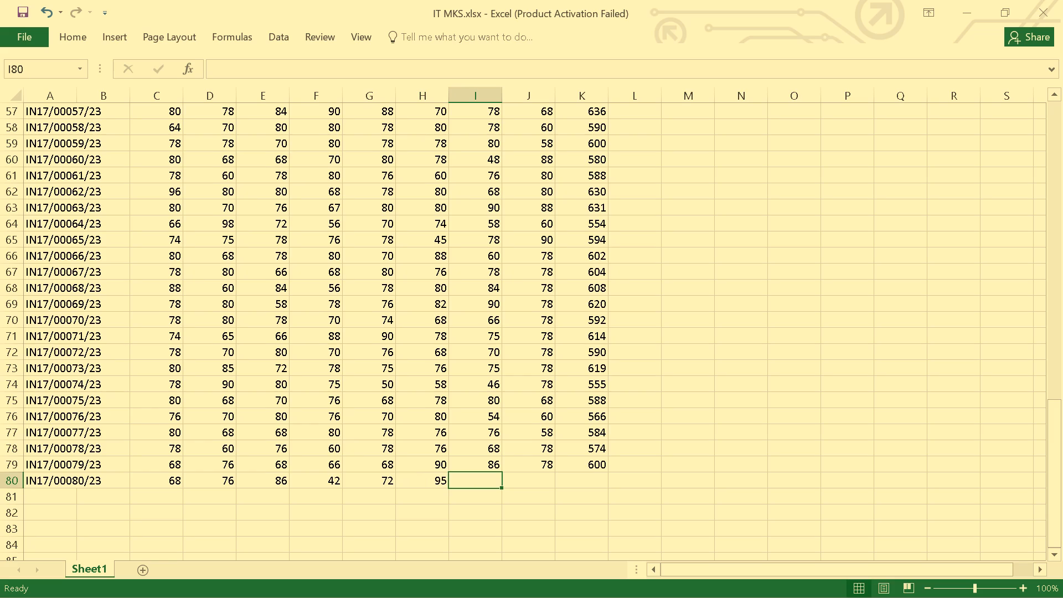
{"action": "key", "text": "5"}
{"action": "key", "text": "0"}
{"action": "key", "text": "Right"}
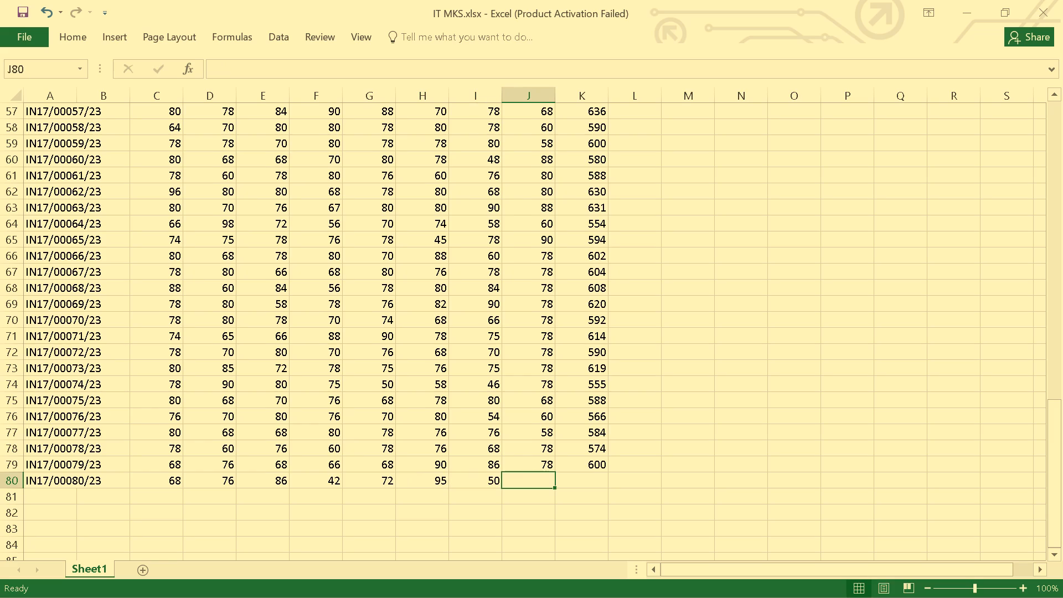
{"action": "type", "text": "98"}
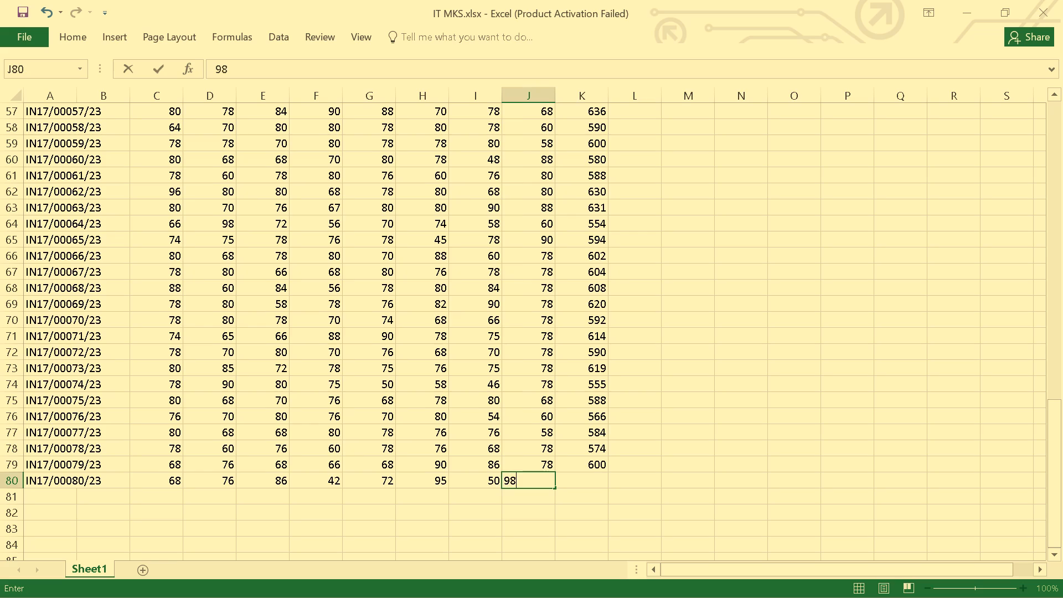
{"action": "key", "text": "Right"}
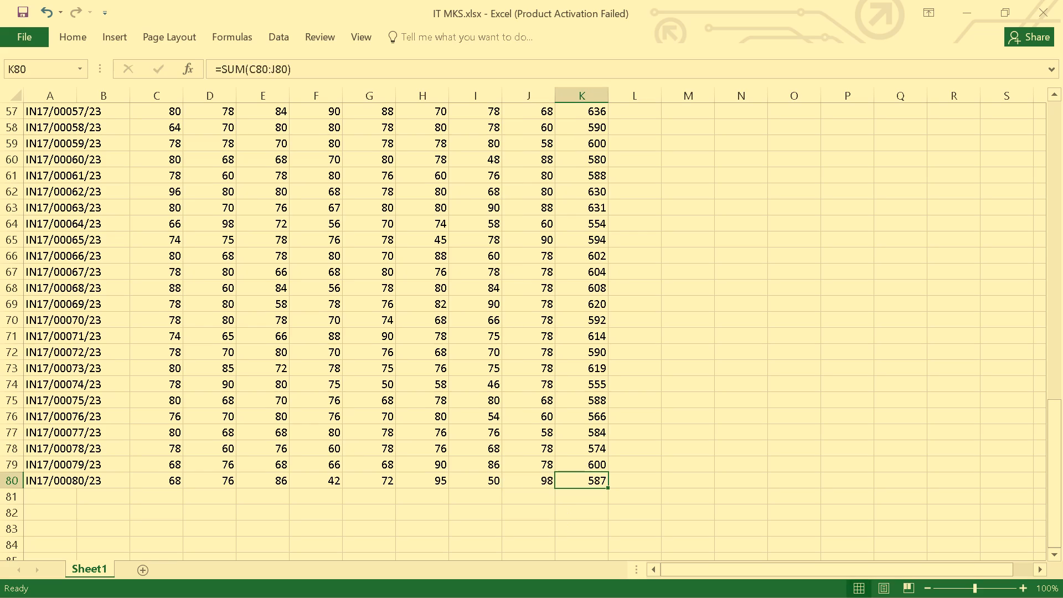
Change the mark in cell F80 to 62 for the student in row 80.
{"action": "left_click", "coordinate": [342, 484]}
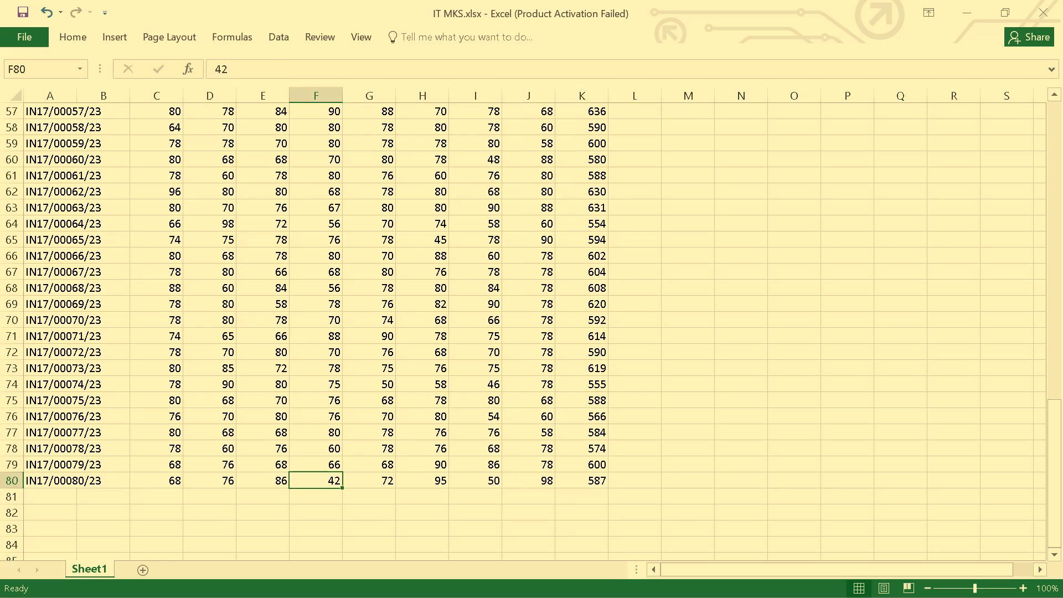
{"action": "key", "text": "BackSpace"}
{"action": "key", "text": "6"}
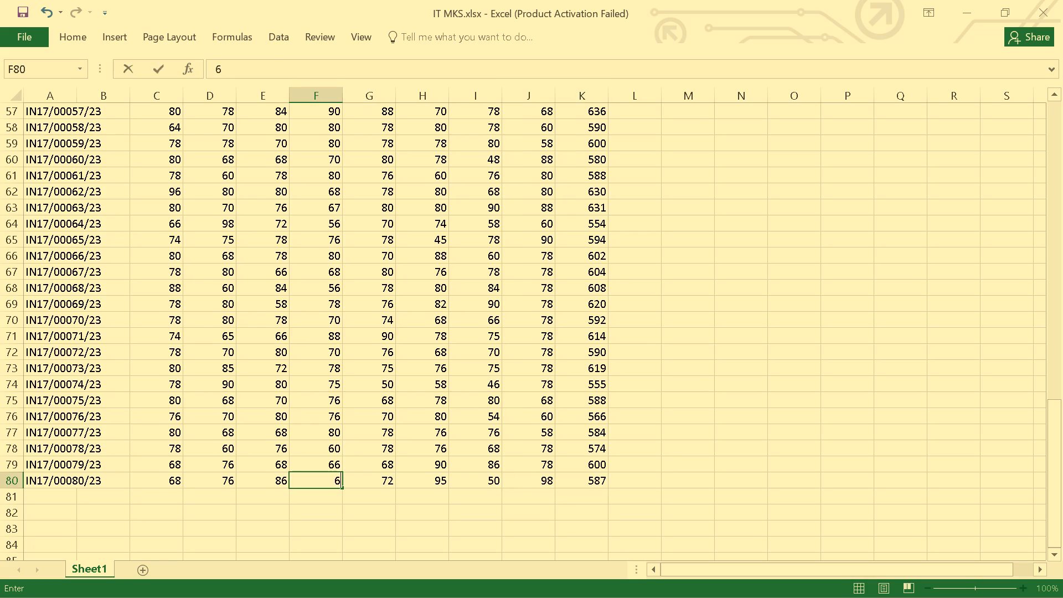
{"action": "key", "text": "2"}
{"action": "key", "text": "Return"}
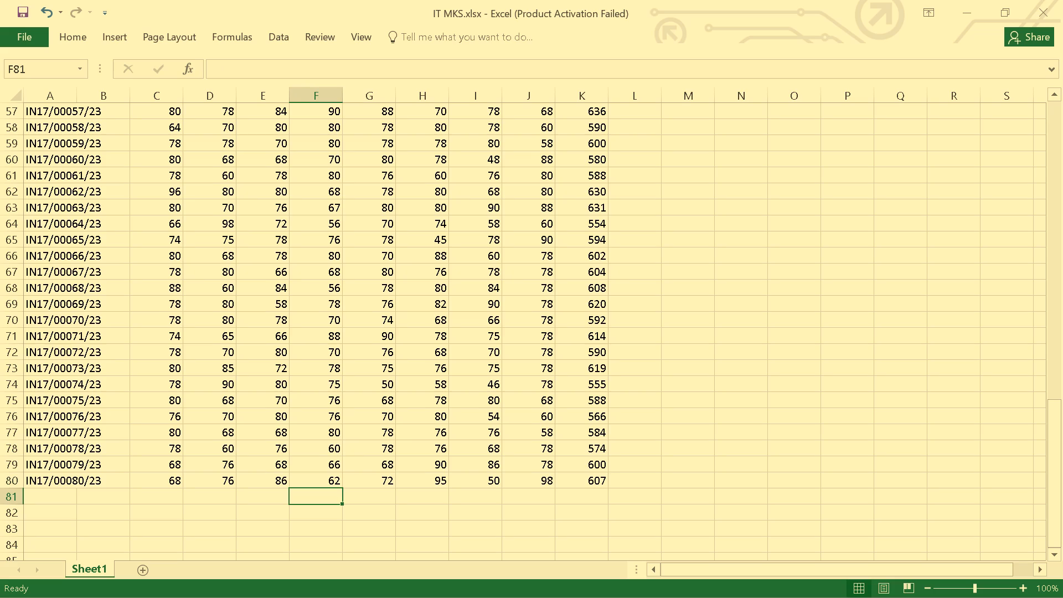
Save the IT MKS.xlsx workbook with the updated marks.
{"action": "left_click", "coordinate": [305, 456]}
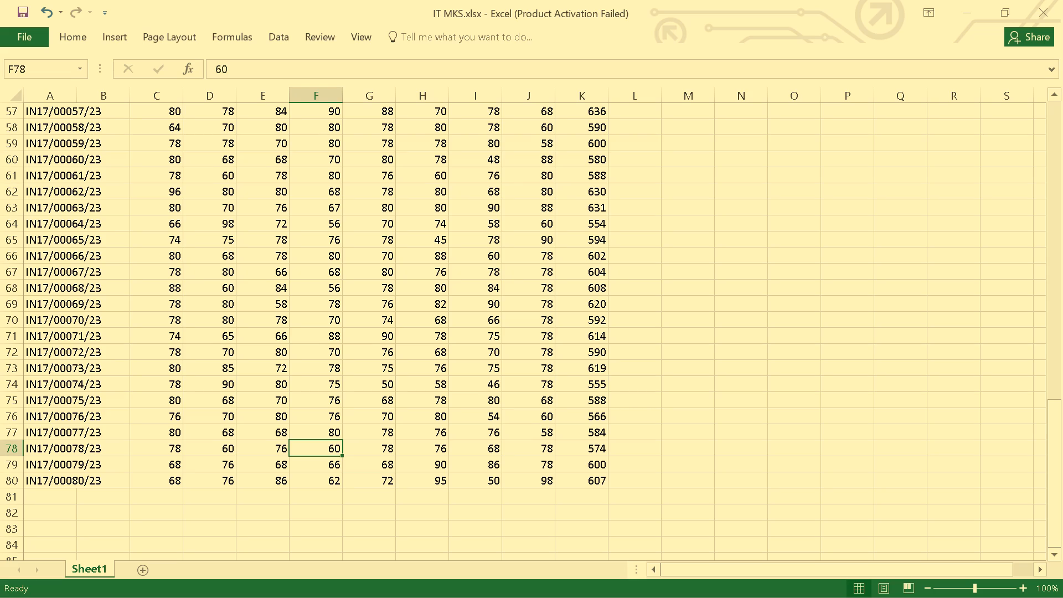
{"action": "left_click", "coordinate": [357, 350]}
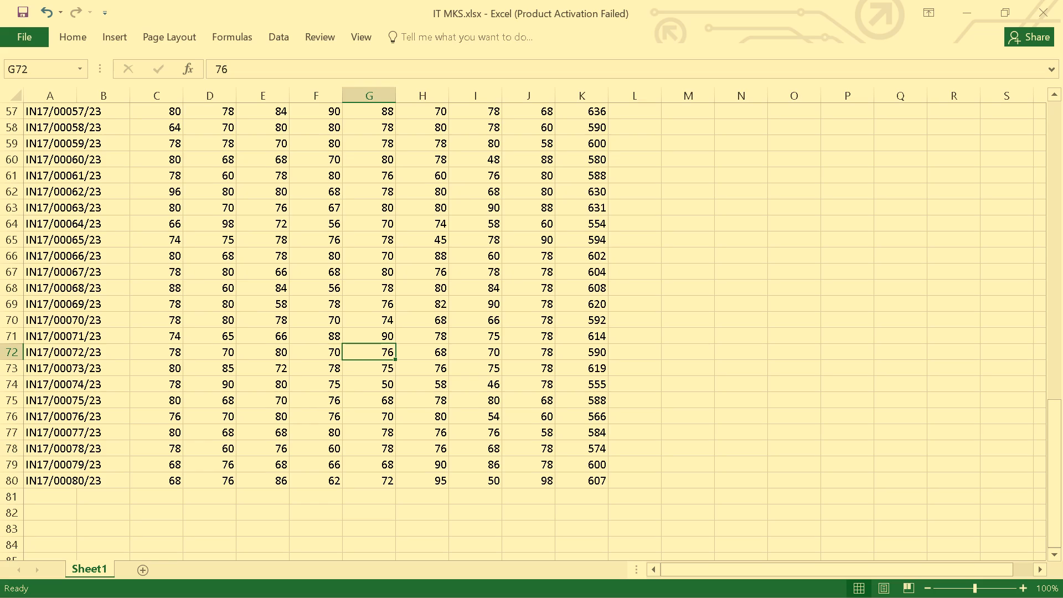
{"action": "key", "text": "ctrl+s"}
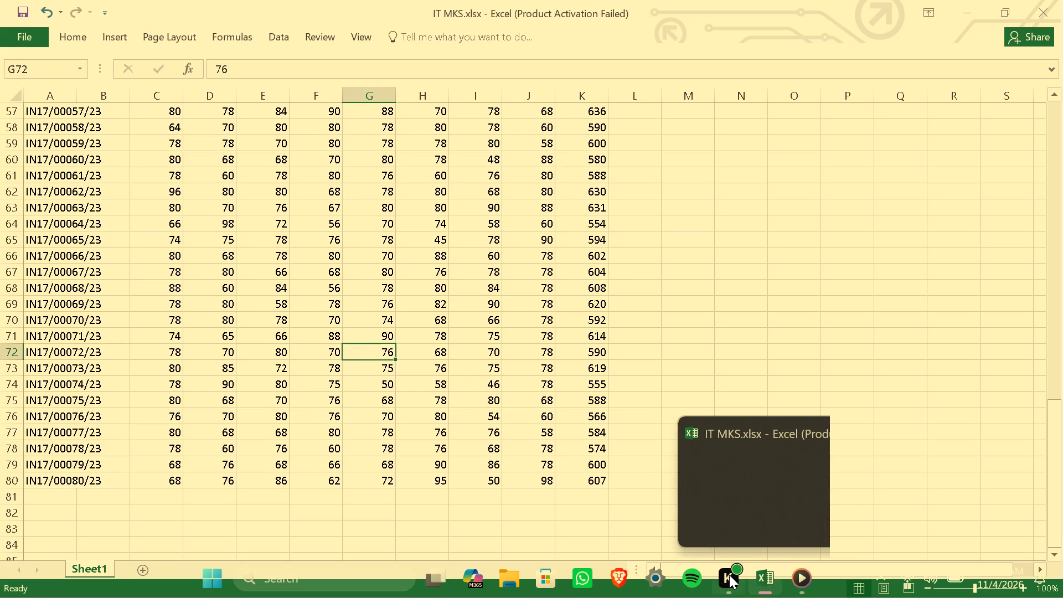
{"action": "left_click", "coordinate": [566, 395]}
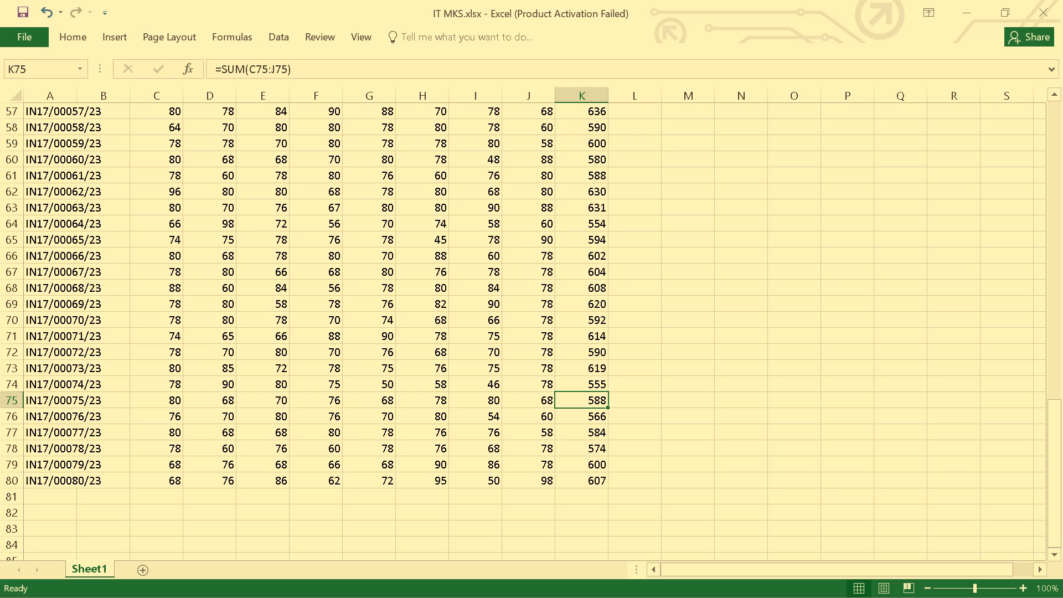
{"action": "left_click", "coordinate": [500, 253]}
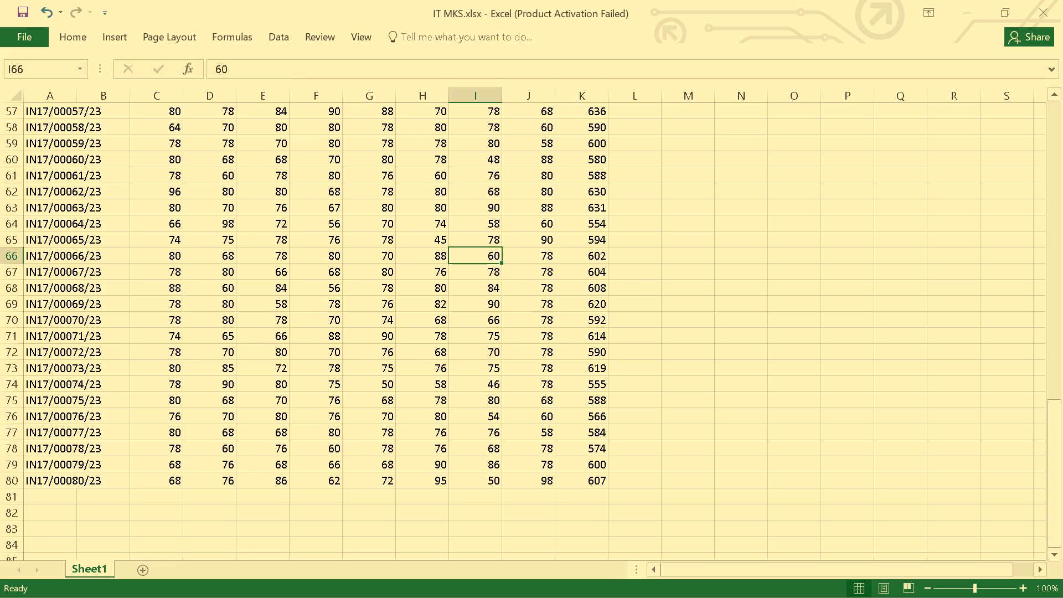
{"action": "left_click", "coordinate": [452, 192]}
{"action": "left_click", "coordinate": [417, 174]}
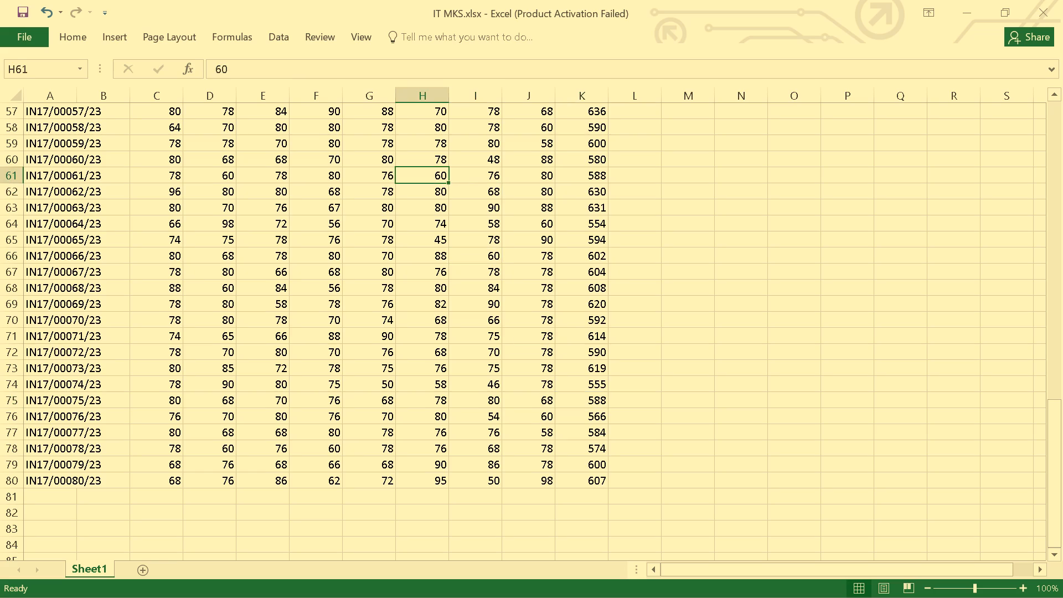
Enter the next student's registration number in cell A81, directly below the last filled row.
{"action": "left_click", "coordinate": [54, 493]}
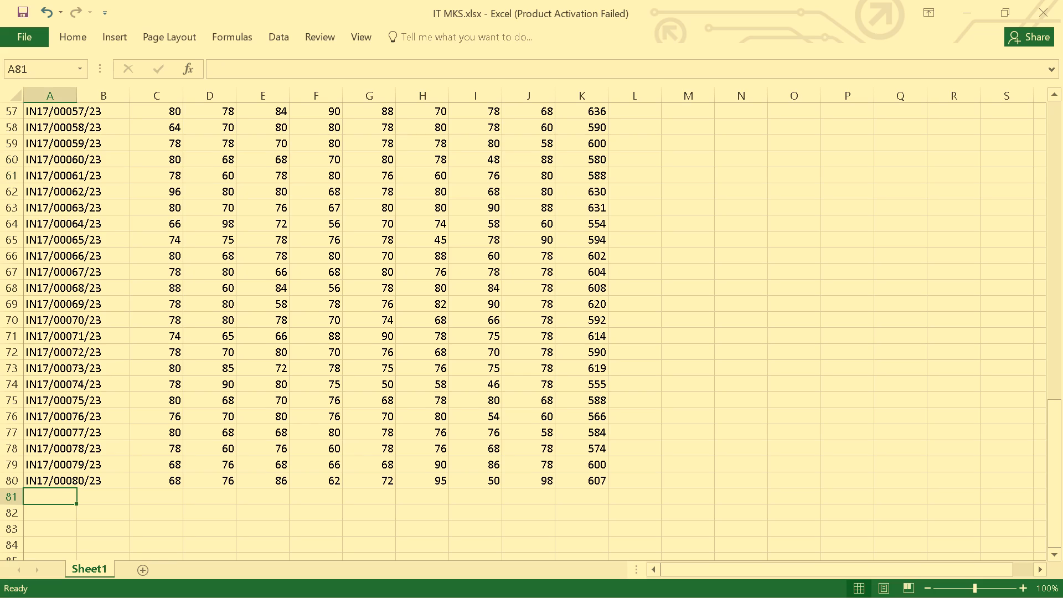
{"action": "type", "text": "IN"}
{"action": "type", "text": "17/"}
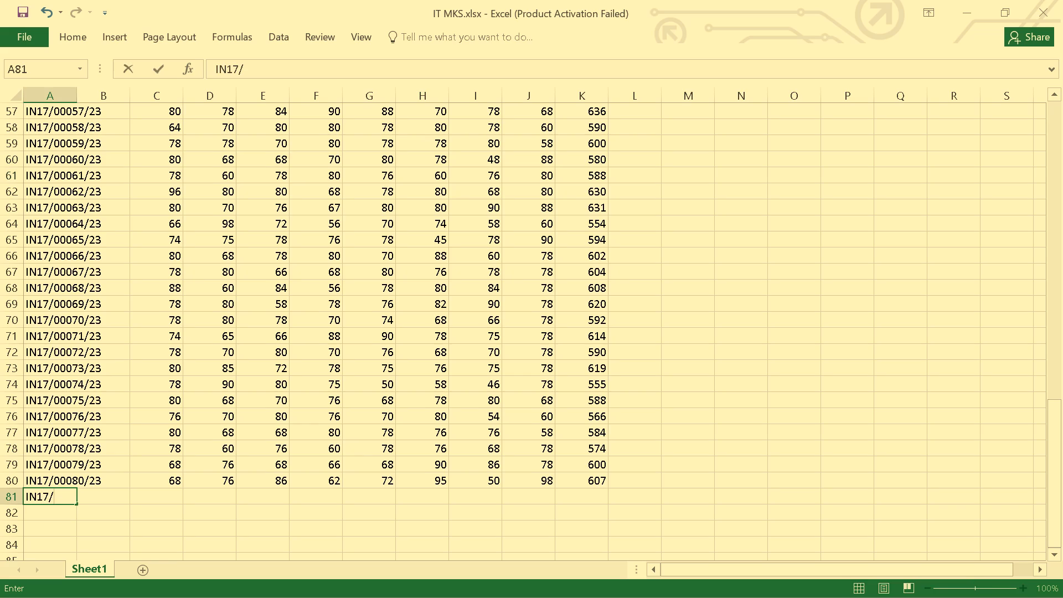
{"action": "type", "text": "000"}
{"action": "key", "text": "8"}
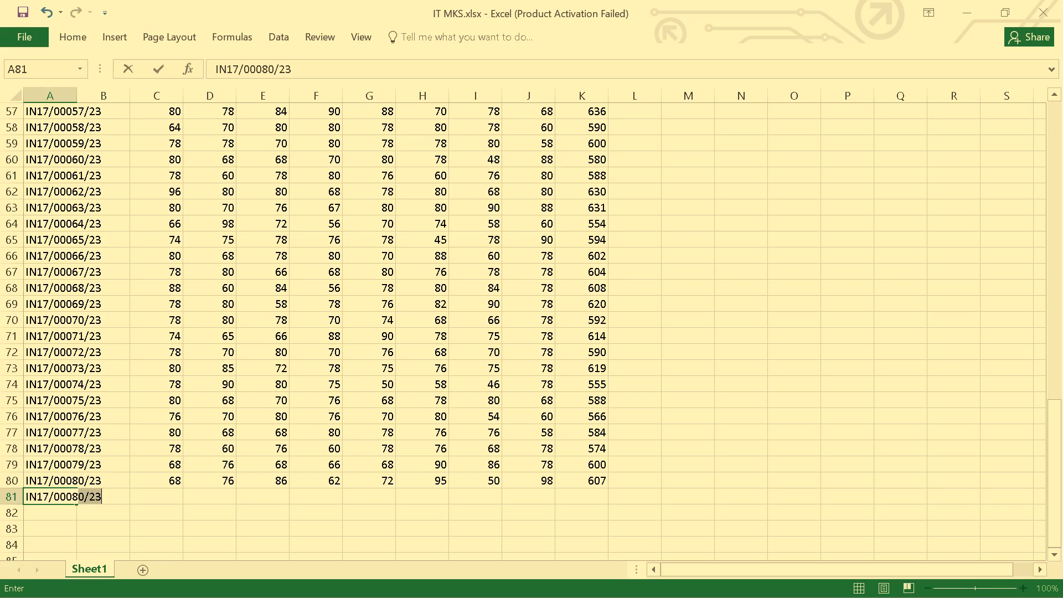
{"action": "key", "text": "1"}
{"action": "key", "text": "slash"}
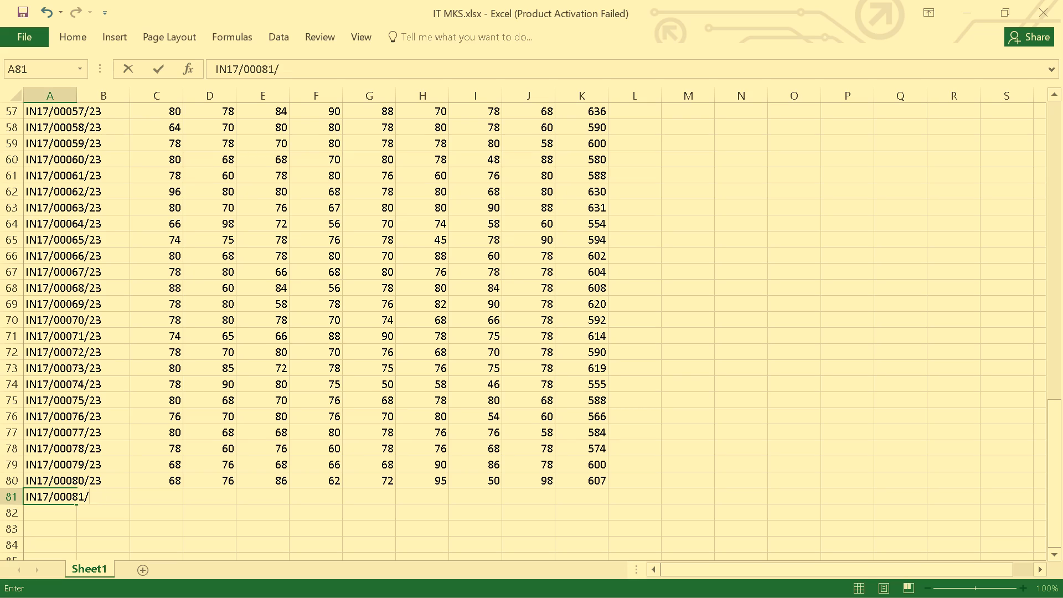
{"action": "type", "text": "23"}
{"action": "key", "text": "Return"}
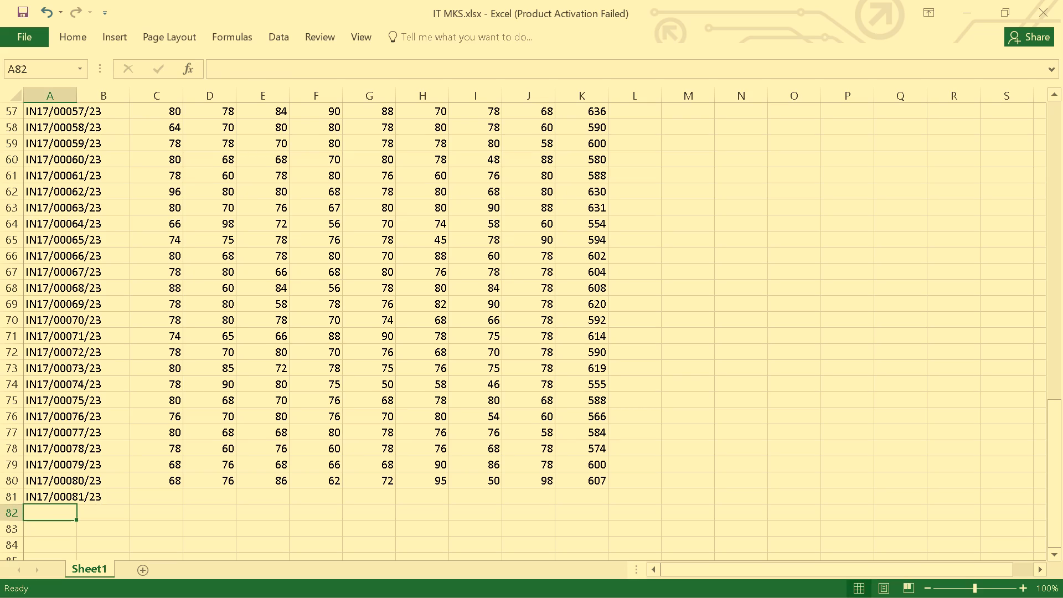
Enter the registration number of the following student in cell A82.
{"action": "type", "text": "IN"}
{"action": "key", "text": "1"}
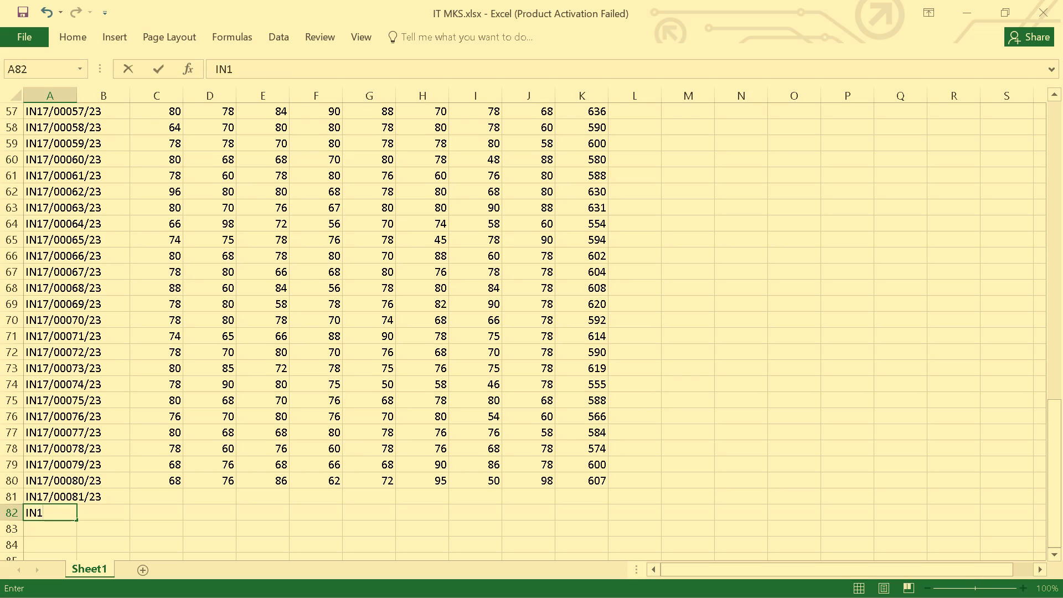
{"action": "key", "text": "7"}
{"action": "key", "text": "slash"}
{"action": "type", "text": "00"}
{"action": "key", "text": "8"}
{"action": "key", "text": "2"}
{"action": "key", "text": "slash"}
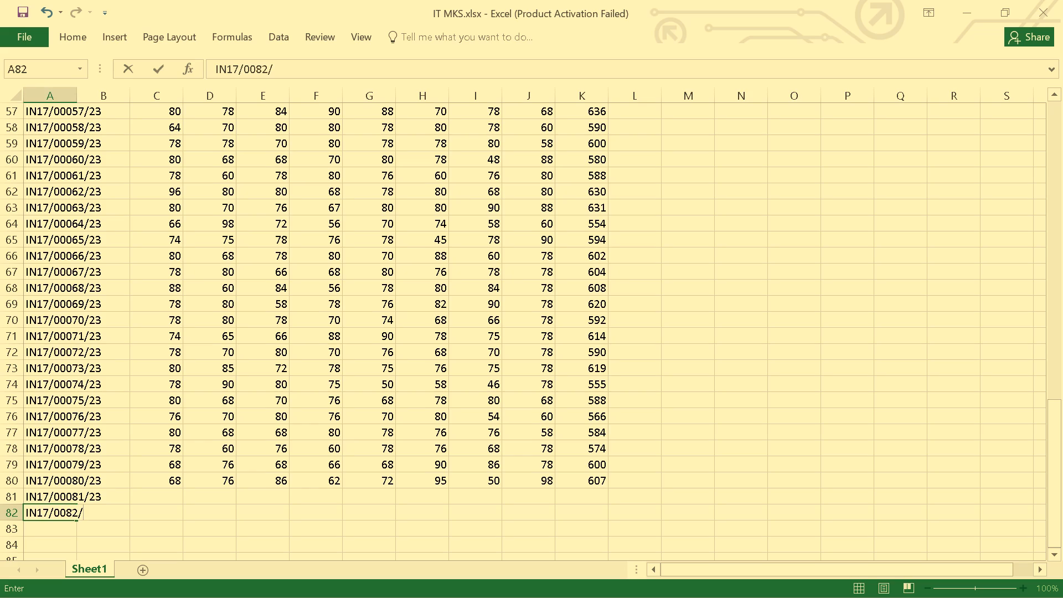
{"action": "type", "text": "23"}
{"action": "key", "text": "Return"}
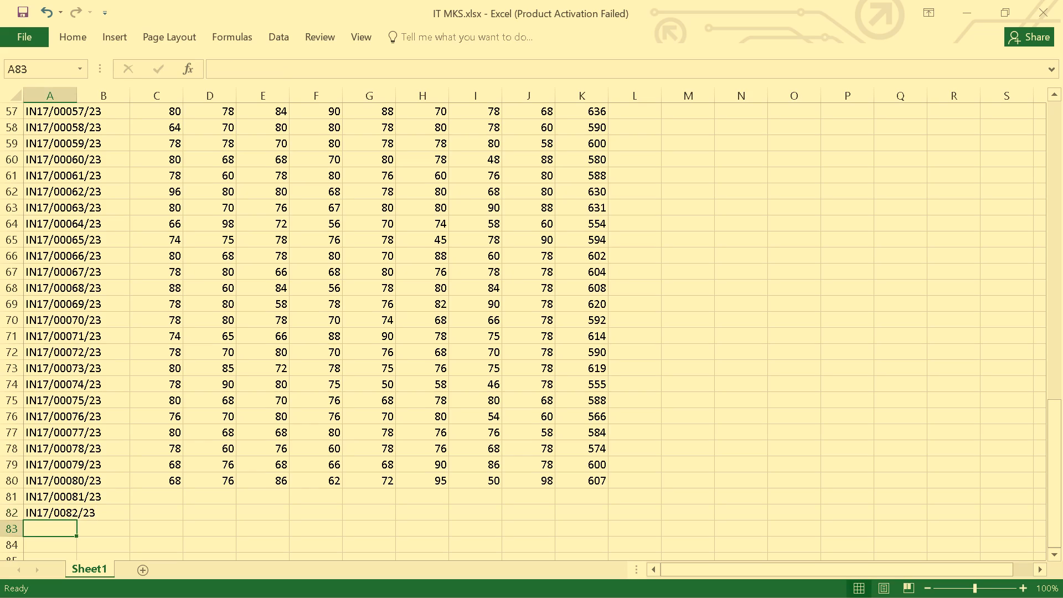
Enter another new student's registration number in cell A83.
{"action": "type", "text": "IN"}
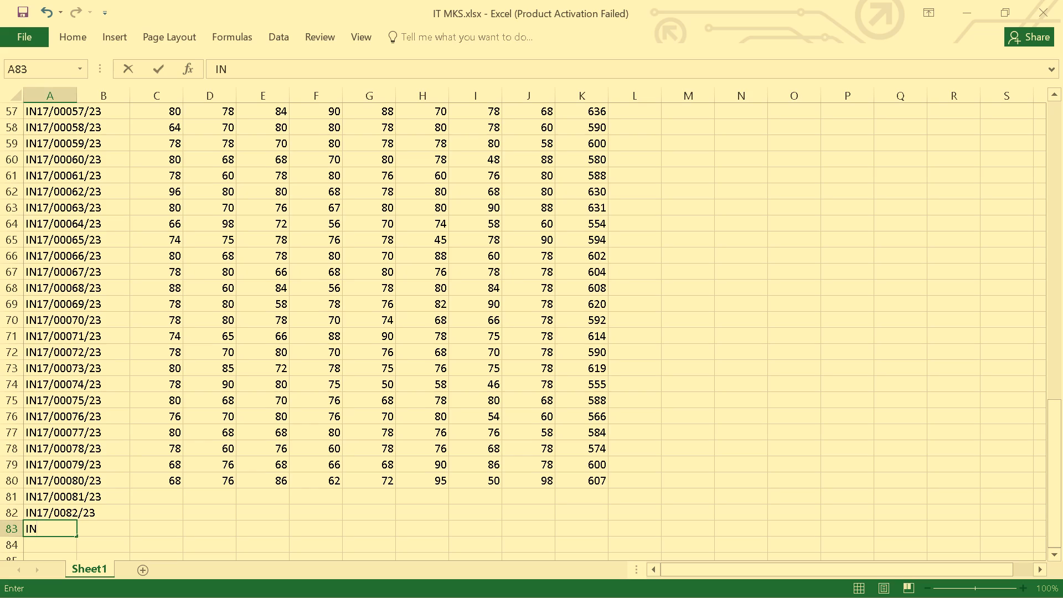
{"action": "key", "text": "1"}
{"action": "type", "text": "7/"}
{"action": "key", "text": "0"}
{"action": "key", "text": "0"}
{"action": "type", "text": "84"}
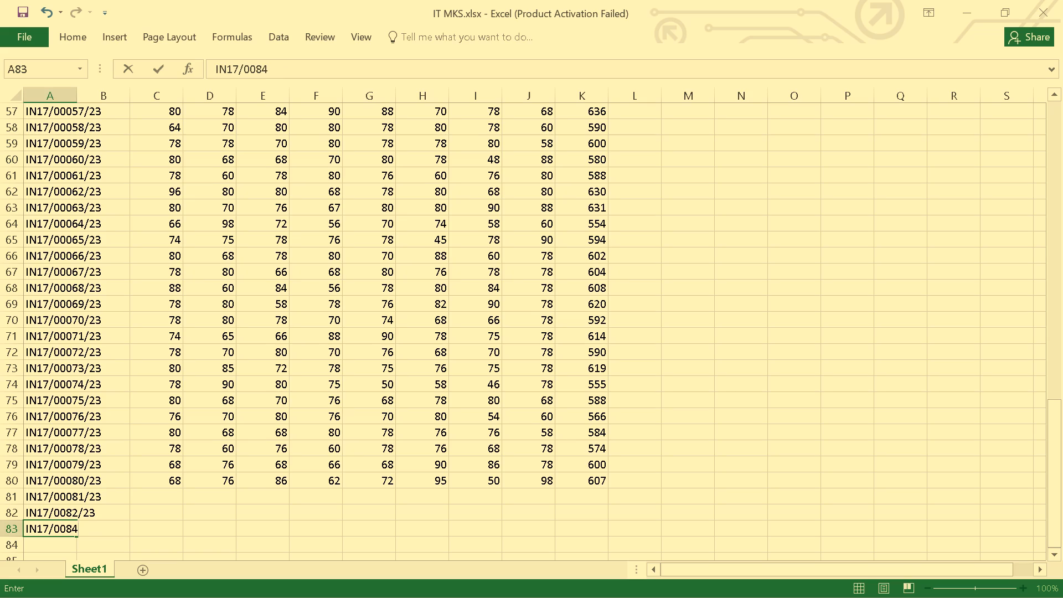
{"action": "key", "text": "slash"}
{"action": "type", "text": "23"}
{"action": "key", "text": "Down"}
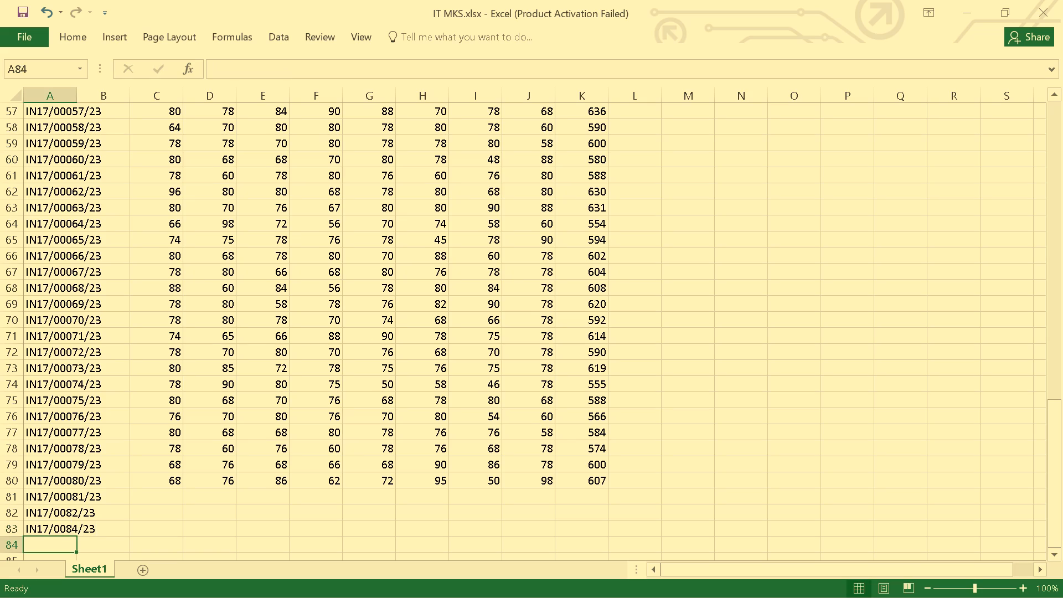
Enter a new student's registration number in cell A84.
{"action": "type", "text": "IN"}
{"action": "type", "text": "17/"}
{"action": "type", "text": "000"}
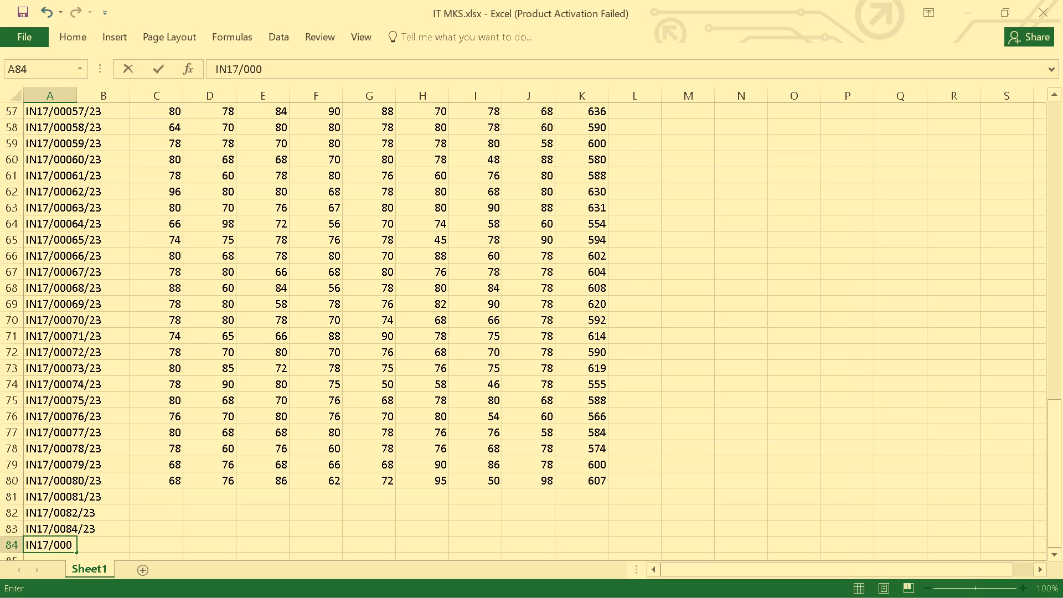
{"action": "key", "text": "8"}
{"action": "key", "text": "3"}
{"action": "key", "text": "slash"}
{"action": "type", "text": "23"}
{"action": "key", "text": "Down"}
Enter a new student's registration number in cell A85.
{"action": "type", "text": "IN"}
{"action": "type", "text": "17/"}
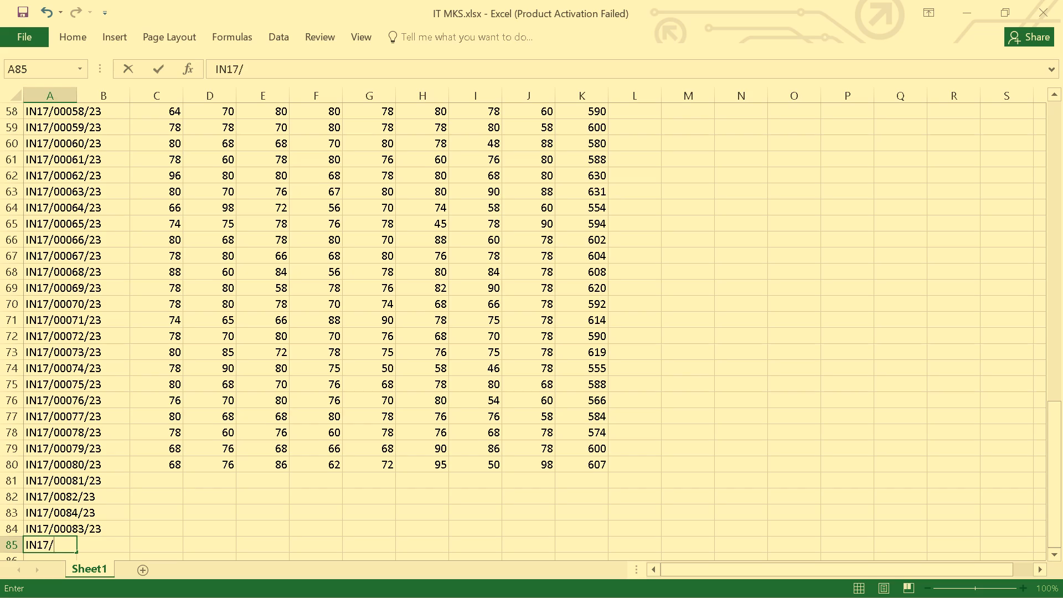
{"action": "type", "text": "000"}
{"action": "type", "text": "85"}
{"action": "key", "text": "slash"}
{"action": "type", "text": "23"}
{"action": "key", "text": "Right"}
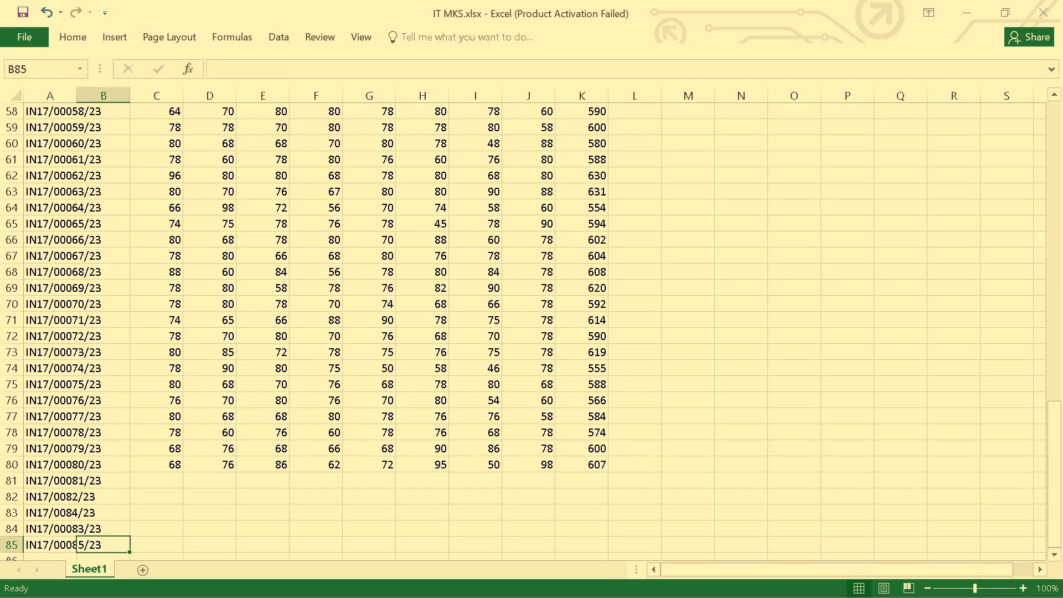
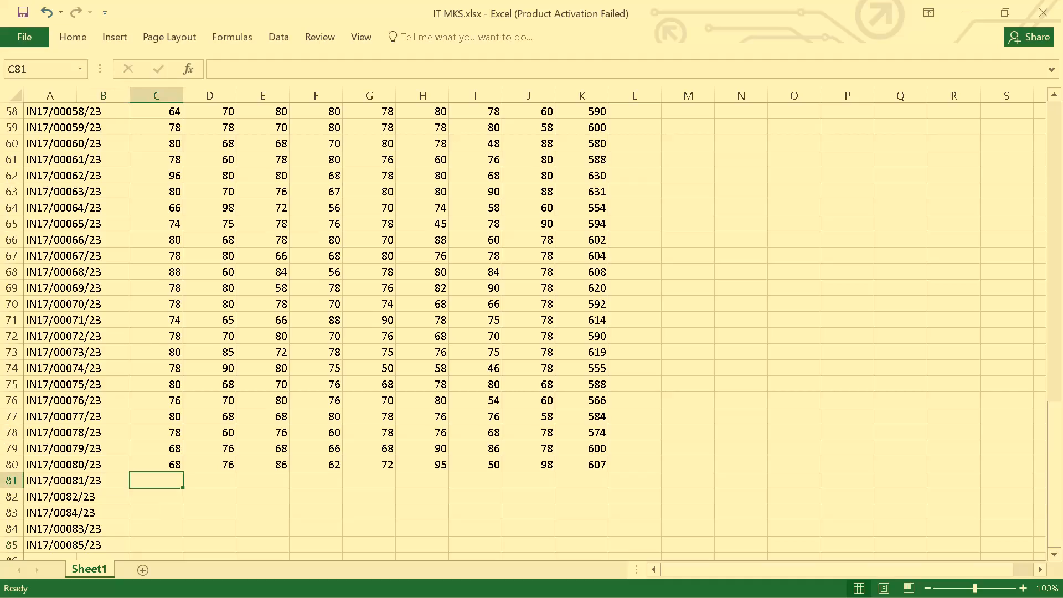
Enter the marks 78, 68 and 70 in cells C81 to E81 for the student in row 81.
{"action": "type", "text": "78"}
{"action": "key", "text": "Right"}
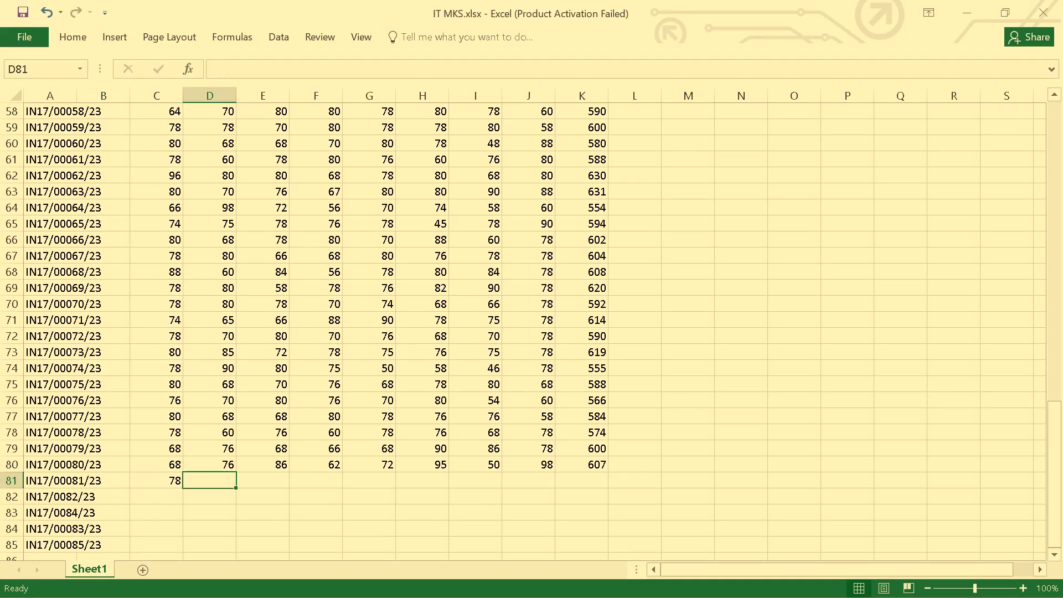
{"action": "type", "text": "68"}
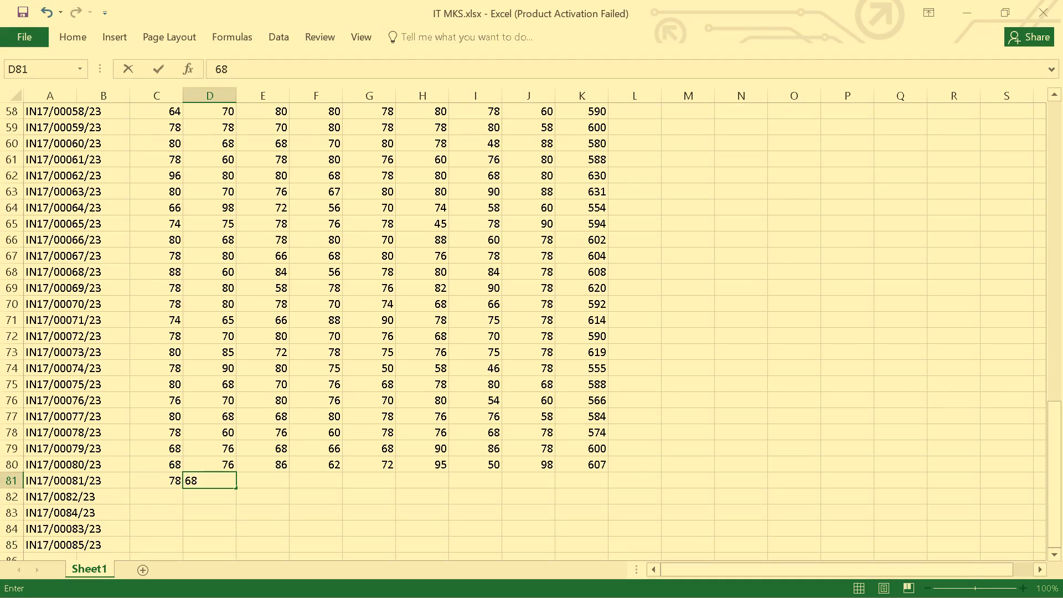
{"action": "key", "text": "Right"}
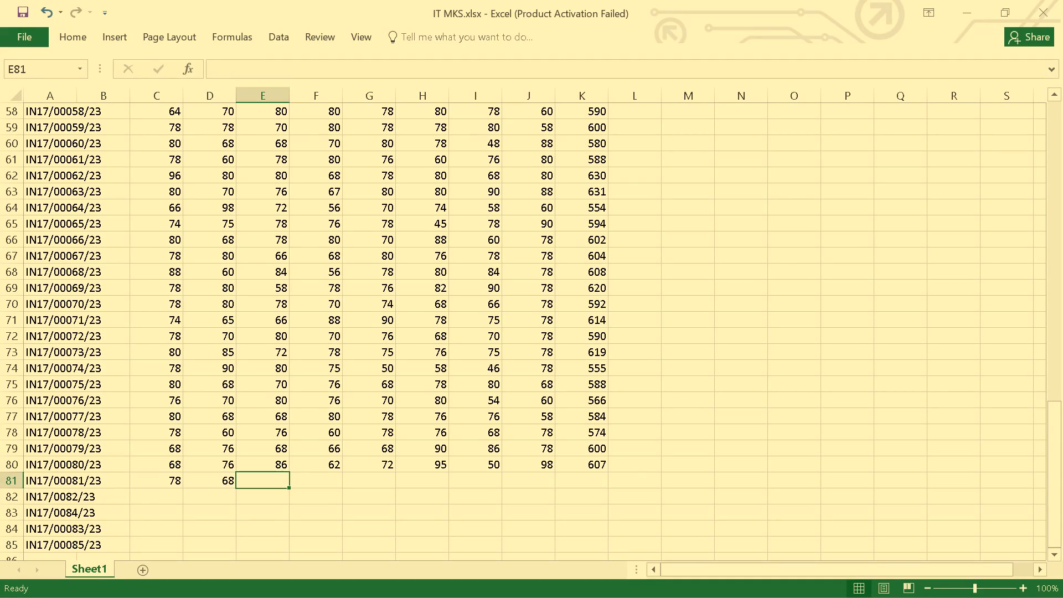
{"action": "key", "text": "7"}
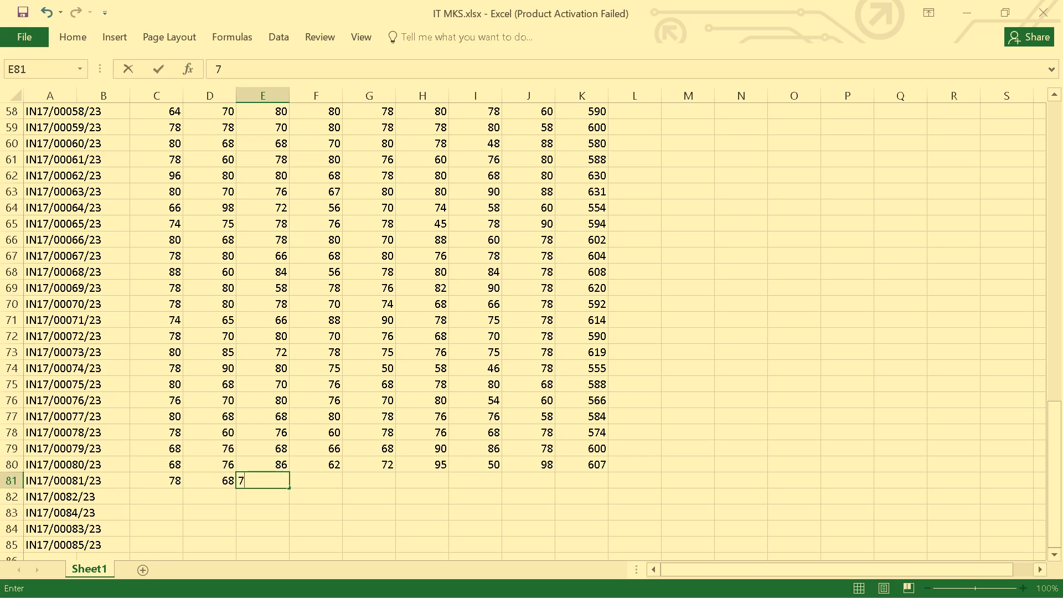
{"action": "key", "text": "0"}
{"action": "key", "text": "Right"}
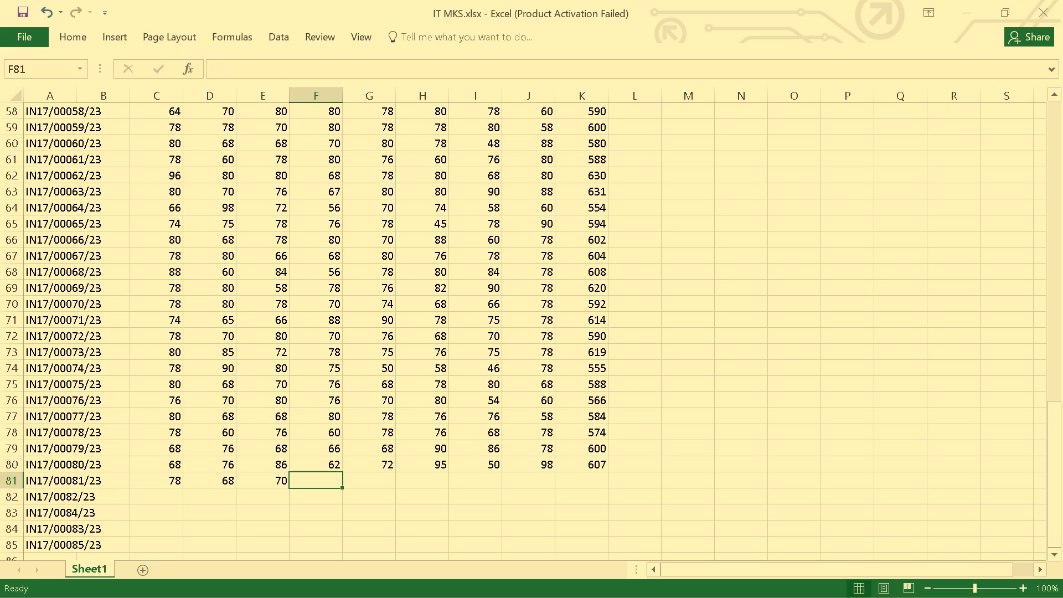
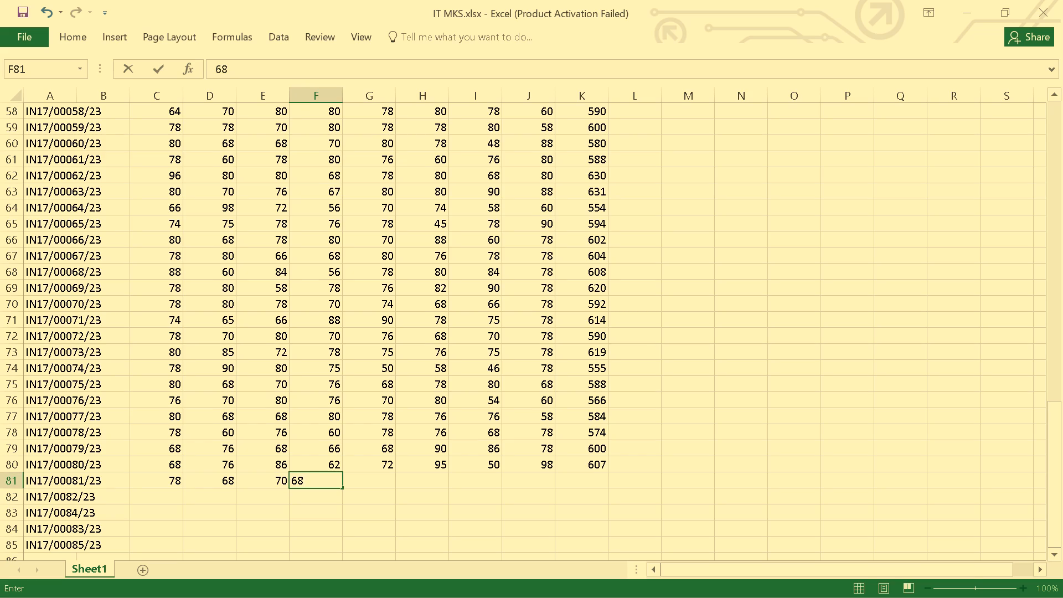
Complete the row 81 student's marks with 68, 70, 80, 66 and 78 in cells F81 to J81.
{"action": "key", "text": "Right"}
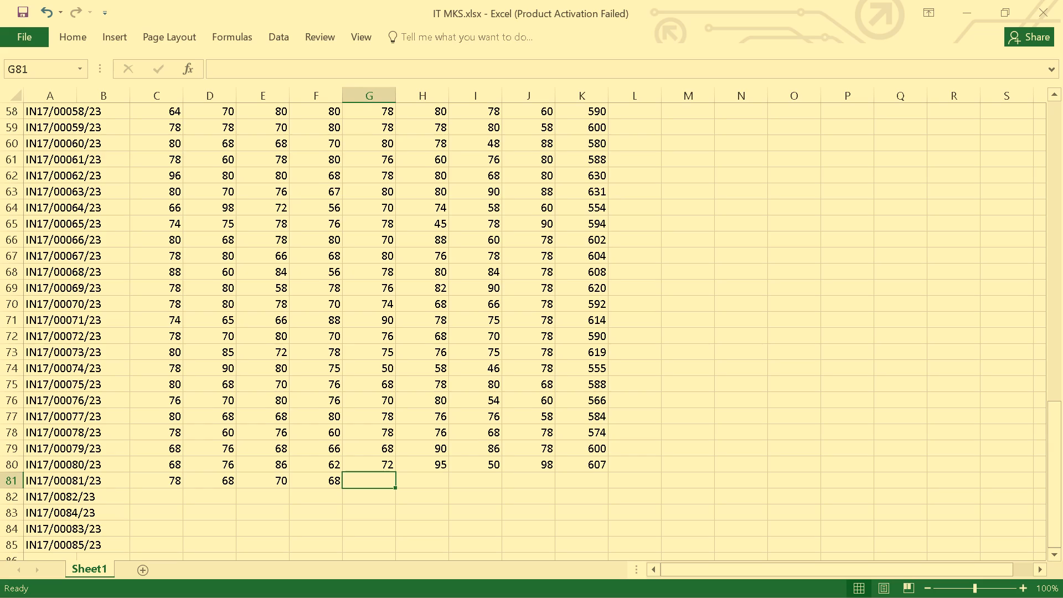
{"action": "type", "text": "70"}
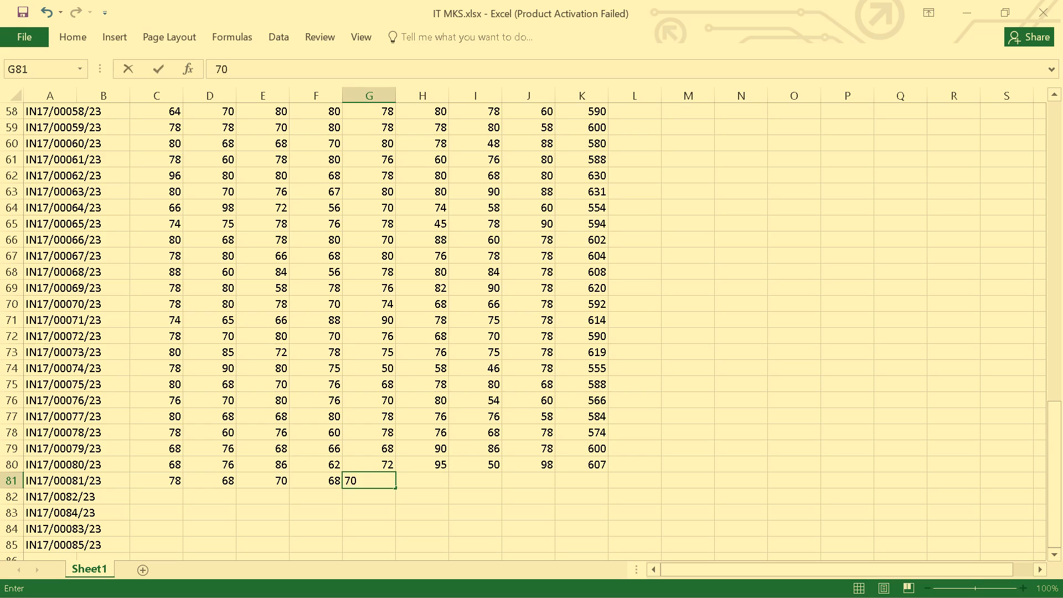
{"action": "key", "text": "Right"}
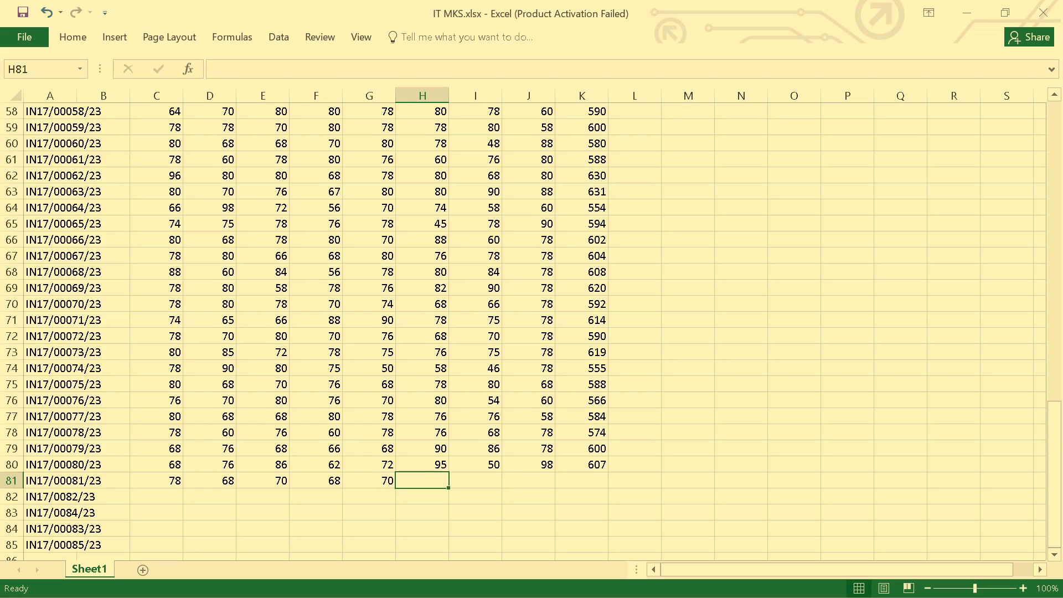
{"action": "type", "text": "80"}
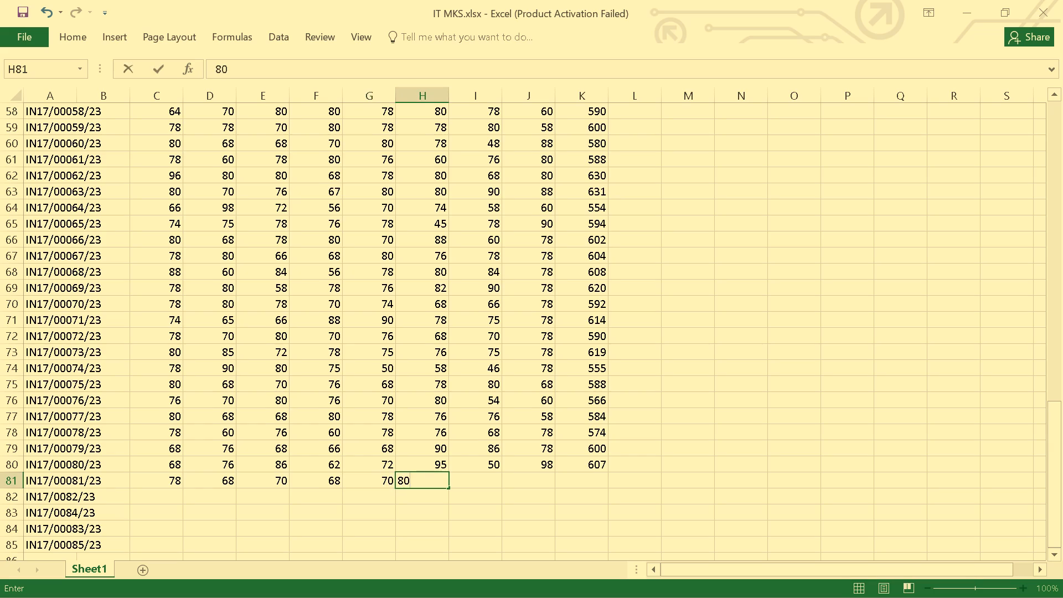
{"action": "key", "text": "Right"}
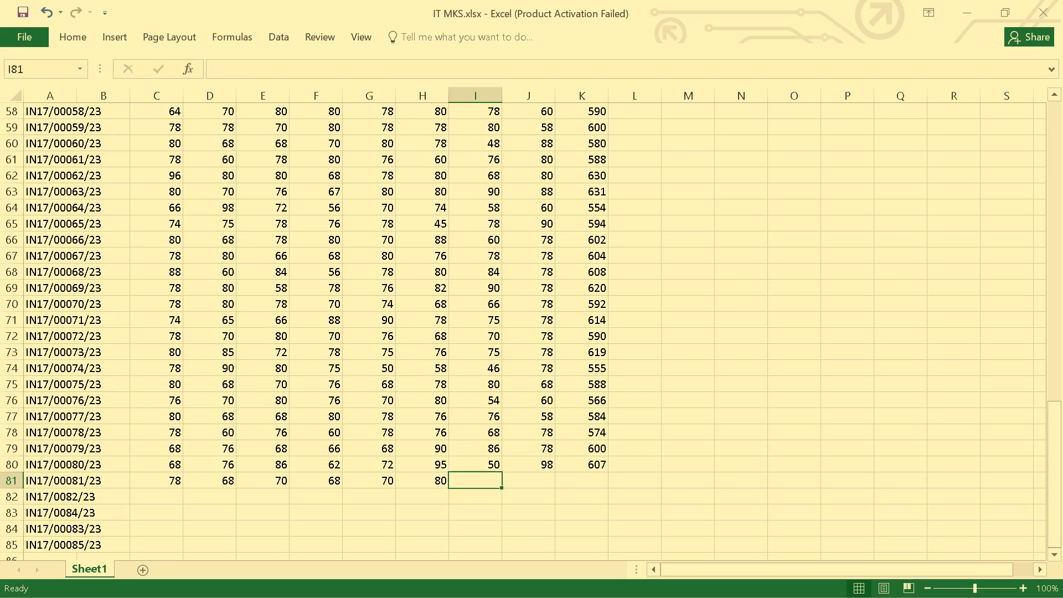
{"action": "type", "text": "66"}
{"action": "key", "text": "Right"}
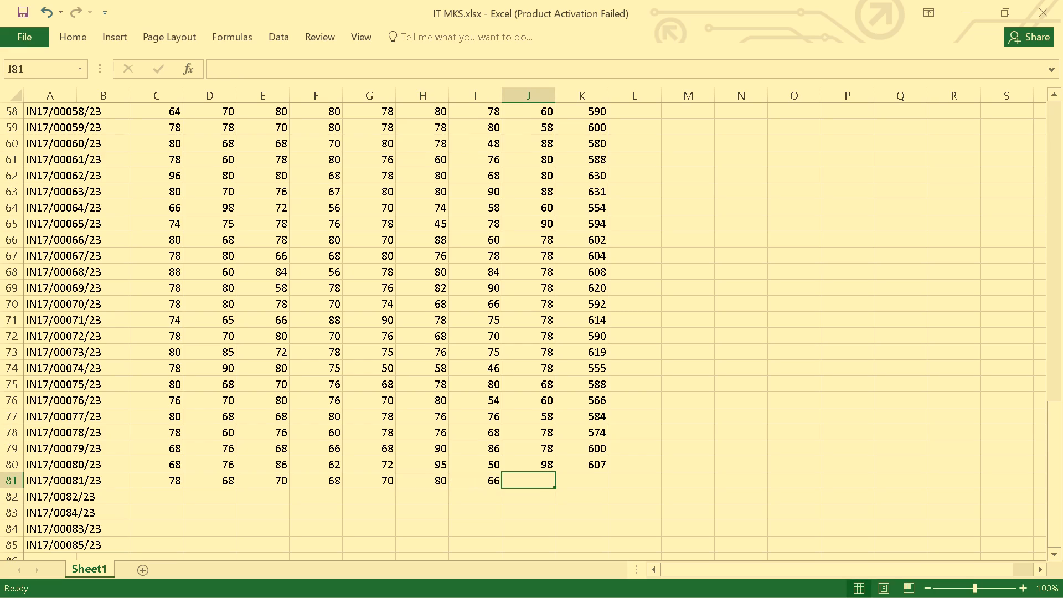
{"action": "type", "text": "78"}
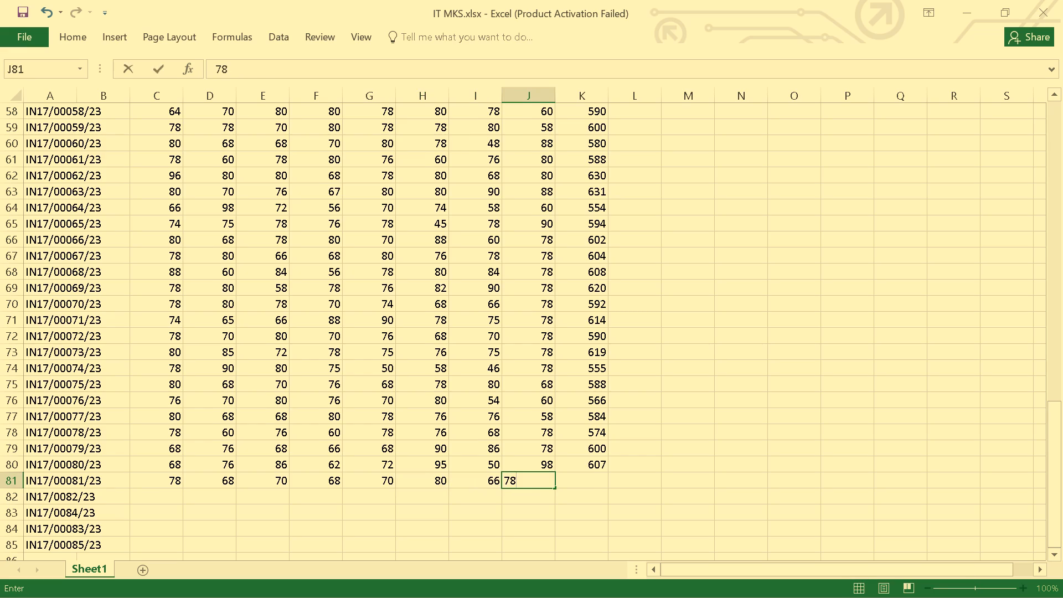
{"action": "key", "text": "Right"}
Enter the marks 80 and 66 in cells C82 and D82 for the student in row 82.
{"action": "scroll", "coordinate": [178, 484], "scroll_direction": "down", "scroll_amount": 1}
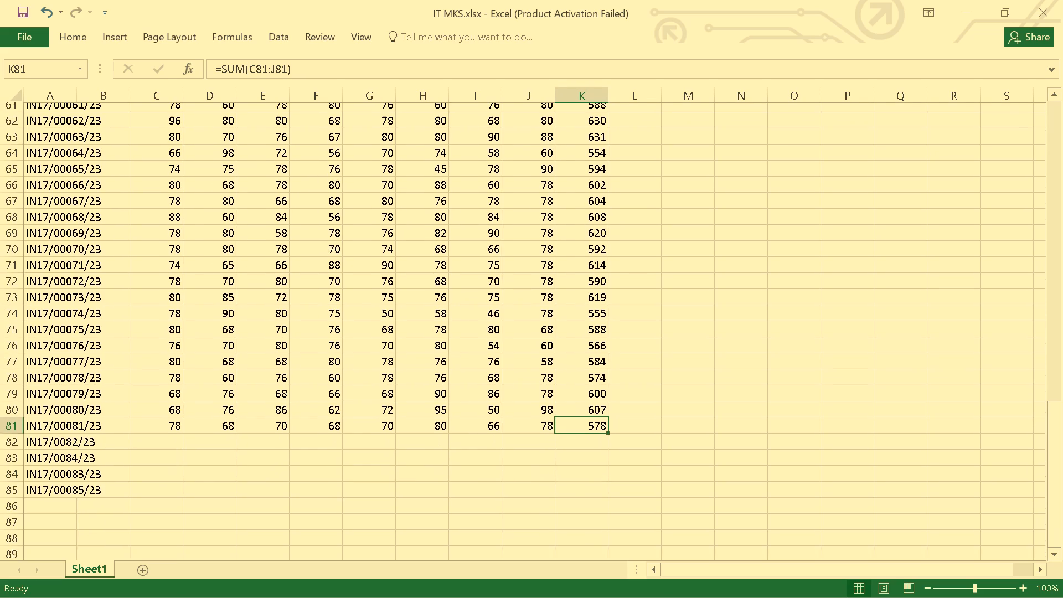
{"action": "left_click", "coordinate": [180, 445]}
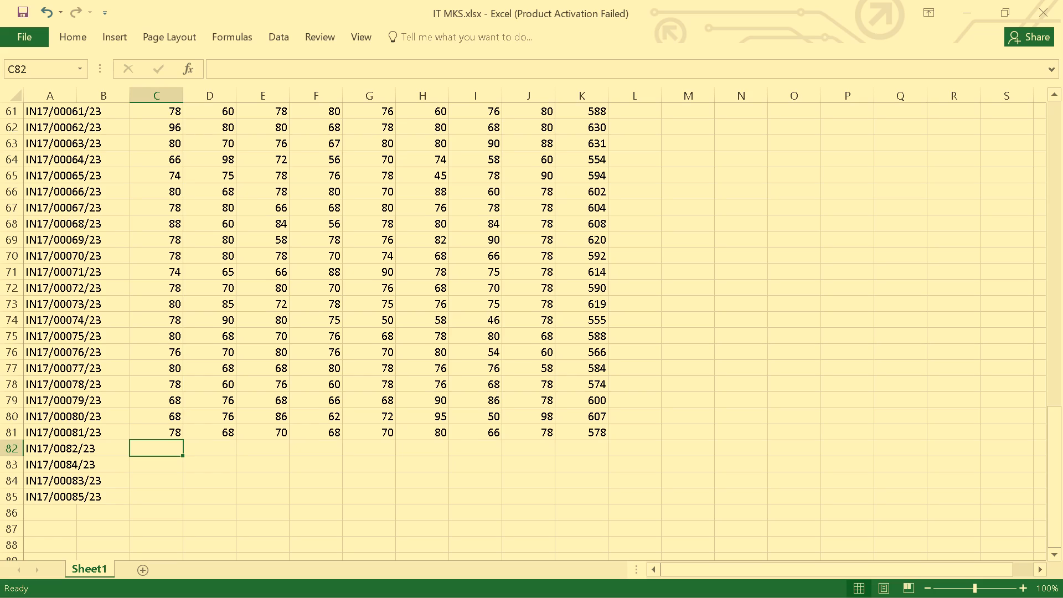
{"action": "type", "text": "80"}
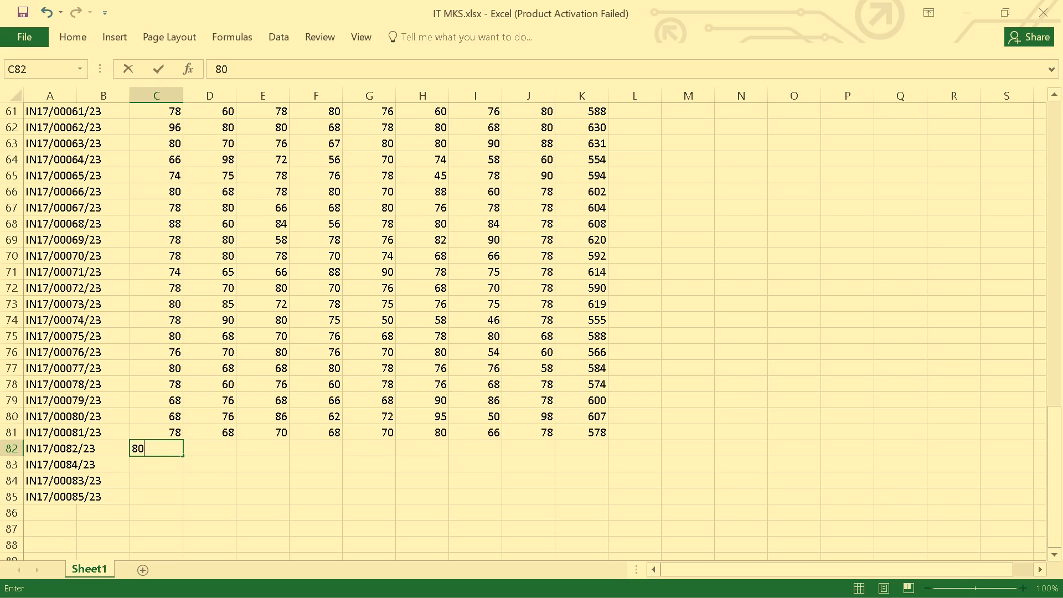
{"action": "key", "text": "Right"}
{"action": "type", "text": "66"}
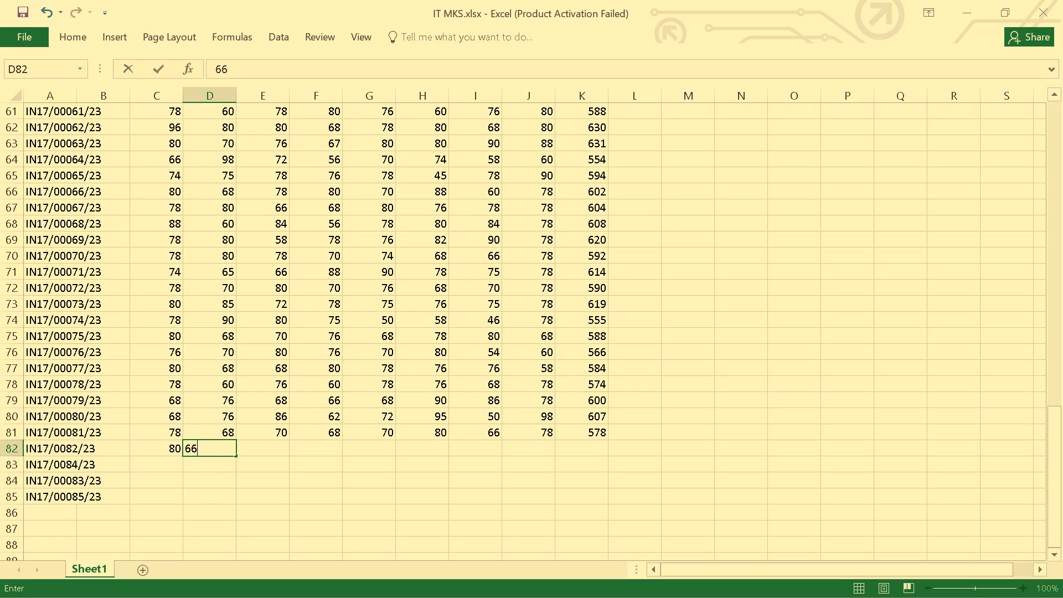
{"action": "key", "text": "Right"}
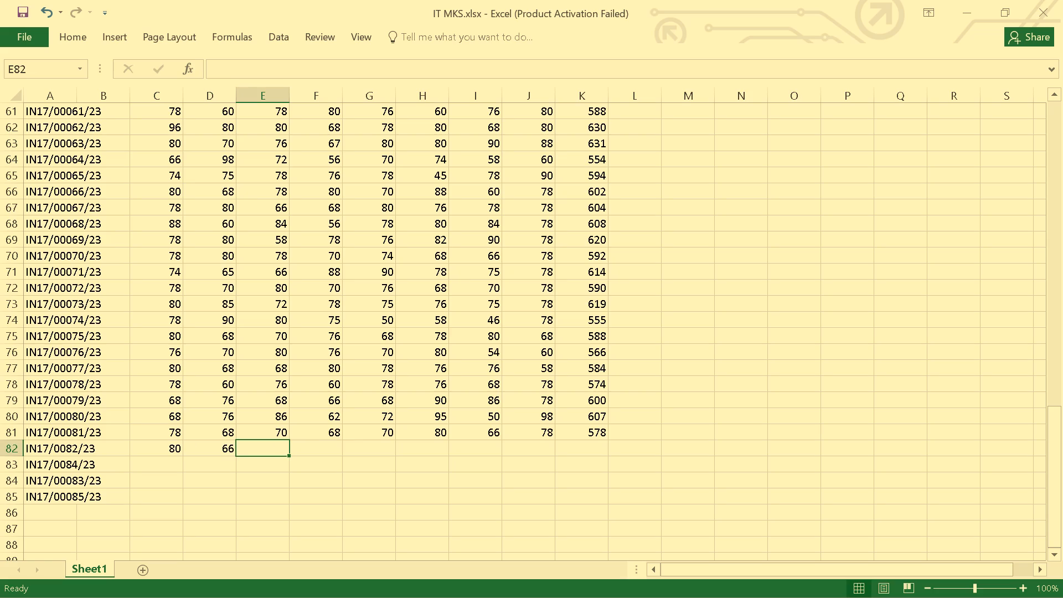
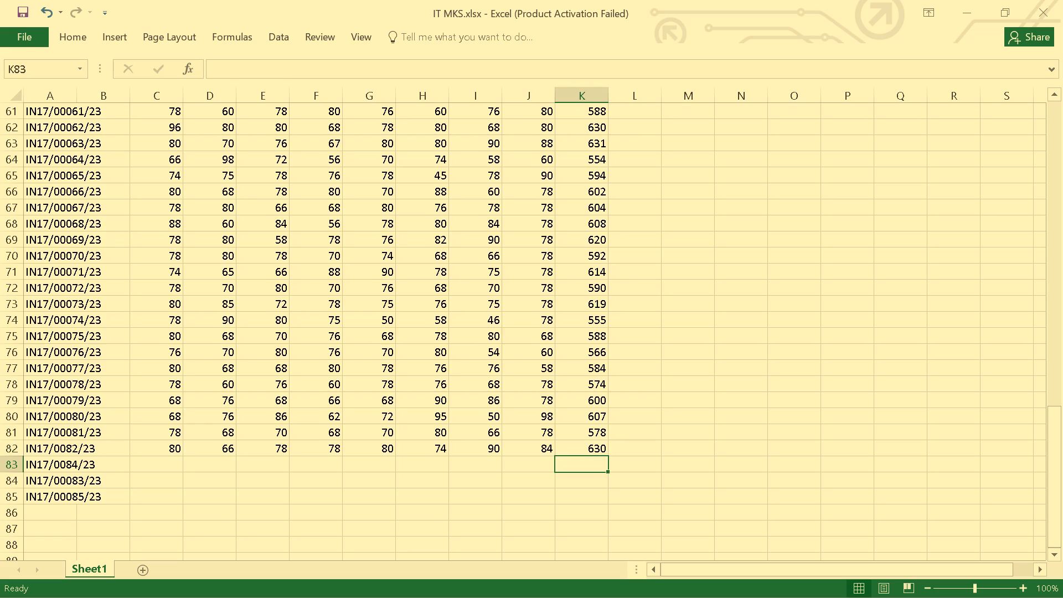
Return to cell C83, the first mark cell for the student in row 83.
{"action": "key", "text": "Left"}
{"action": "key", "text": "Left"}
{"action": "key", "text": "Left"}
{"action": "key", "text": "Left"}
{"action": "key", "text": "Left"}
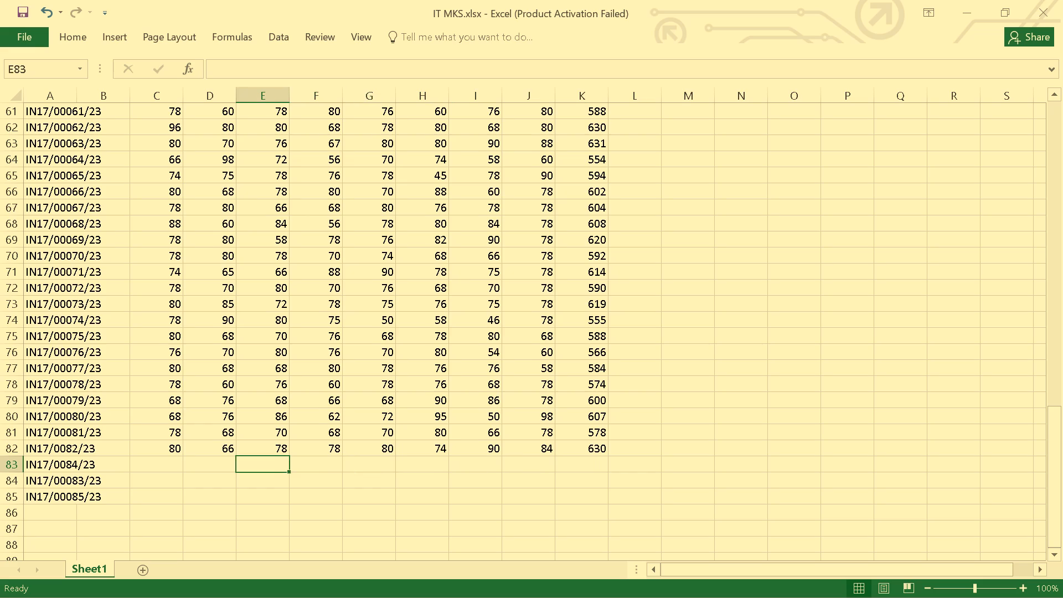
{"action": "key", "text": "Left"}
{"action": "key", "text": "Left"}
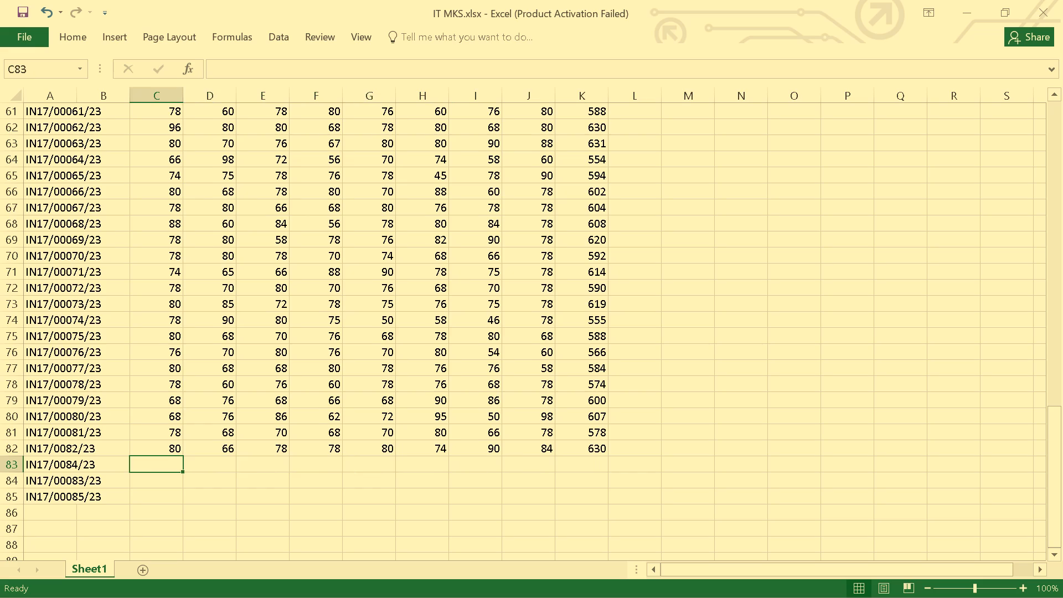
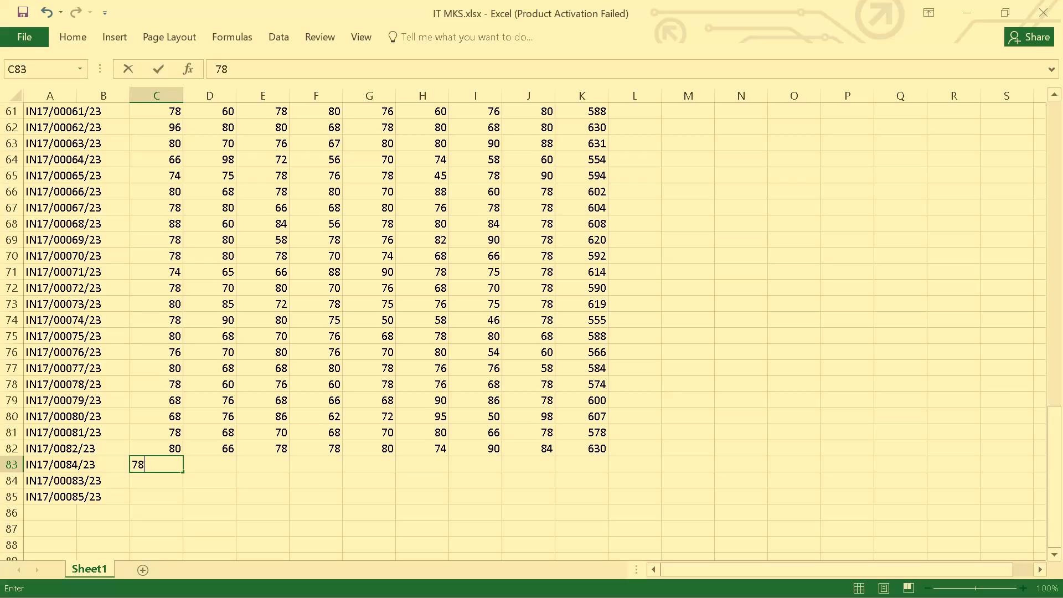
Enter the marks 78, 78, 68, 70, 76, 70, 74 and 90 across cells C83 to J83.
{"action": "key", "text": "Right"}
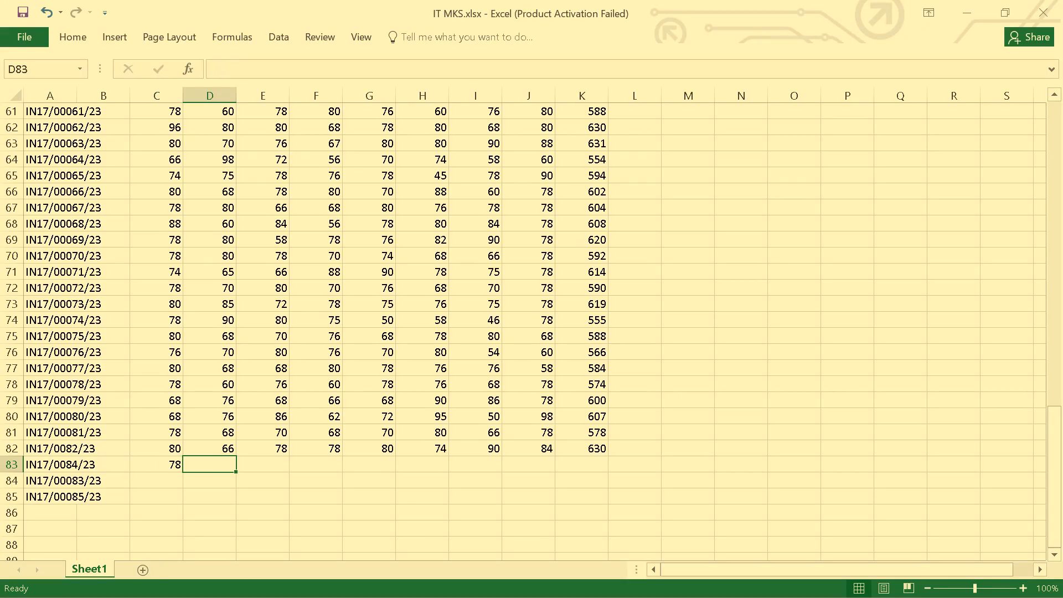
{"action": "type", "text": "78"}
{"action": "key", "text": "Right"}
{"action": "key", "text": "6"}
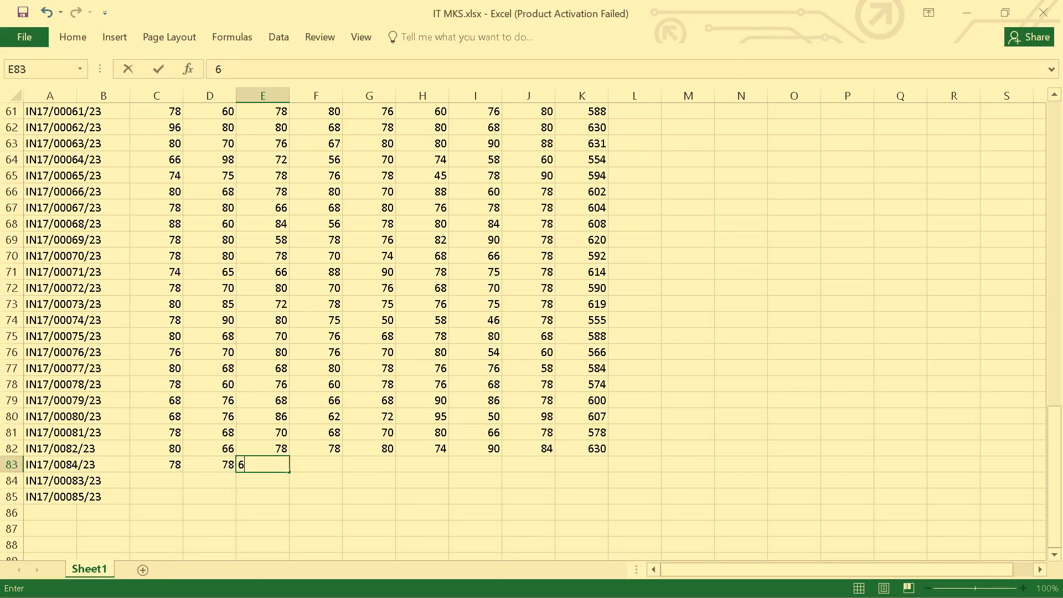
{"action": "key", "text": "8"}
{"action": "key", "text": "Right"}
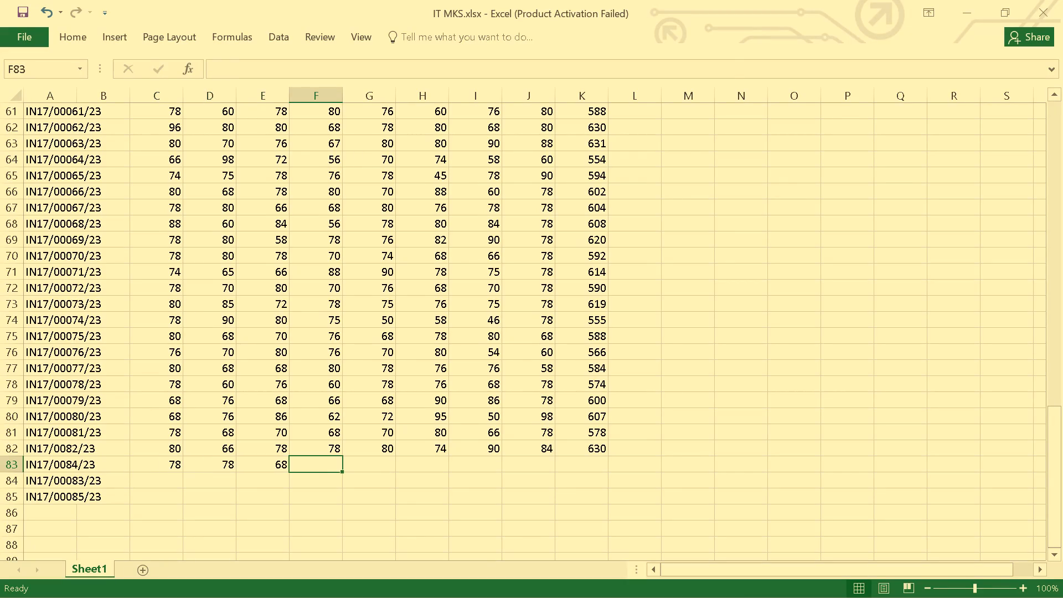
{"action": "type", "text": "70"}
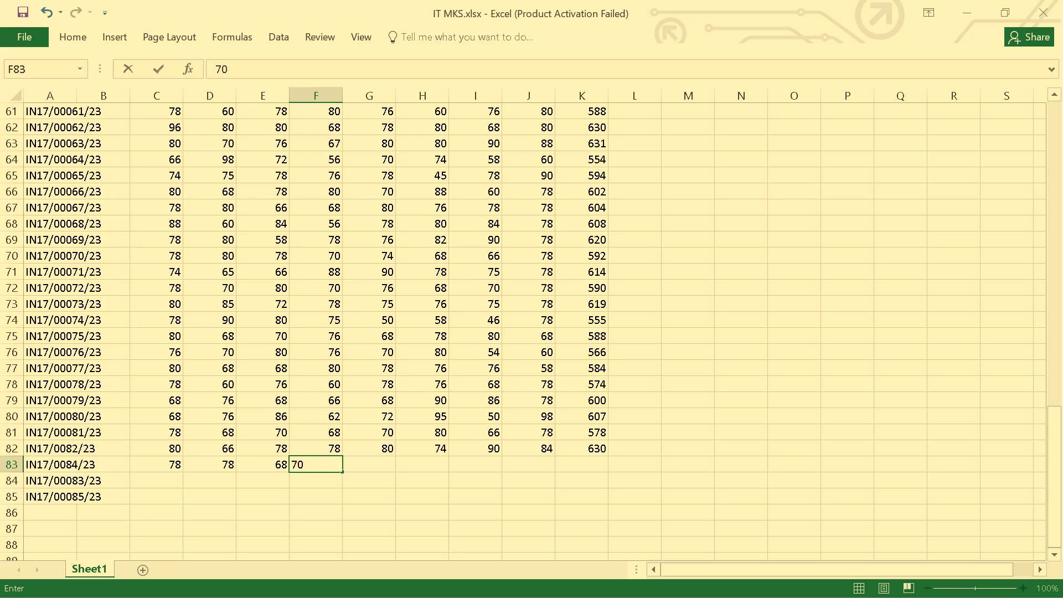
{"action": "key", "text": "Right"}
{"action": "type", "text": "76"}
{"action": "key", "text": "Right"}
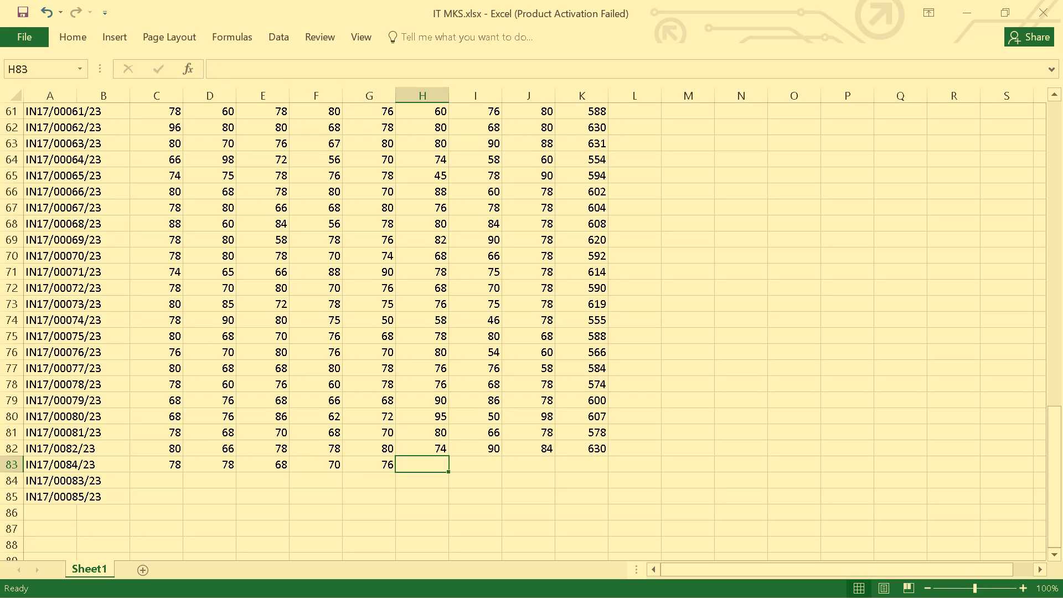
{"action": "type", "text": "70"}
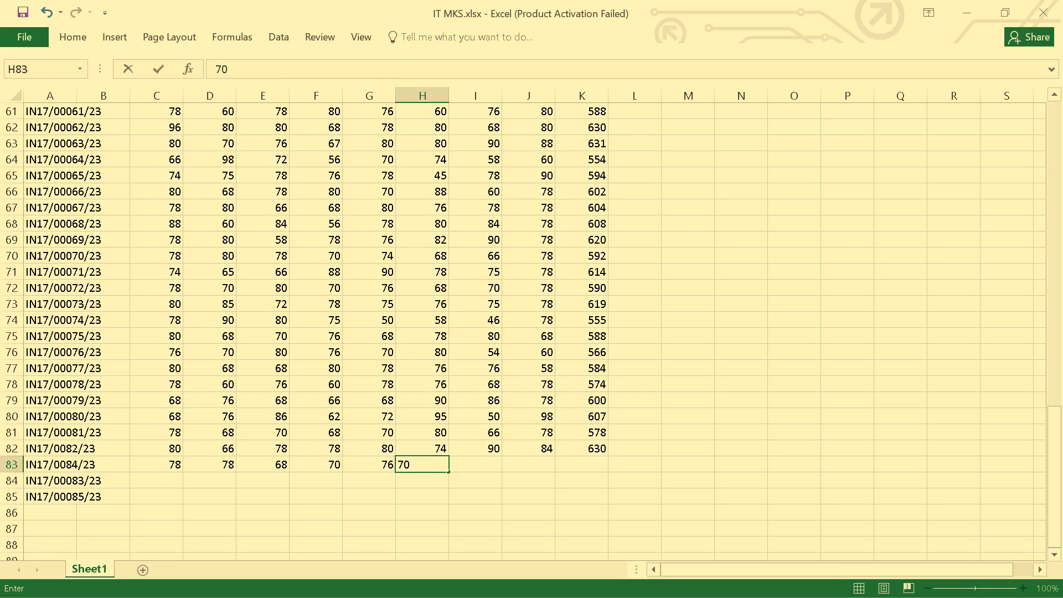
{"action": "key", "text": "Right"}
{"action": "key", "text": "7"}
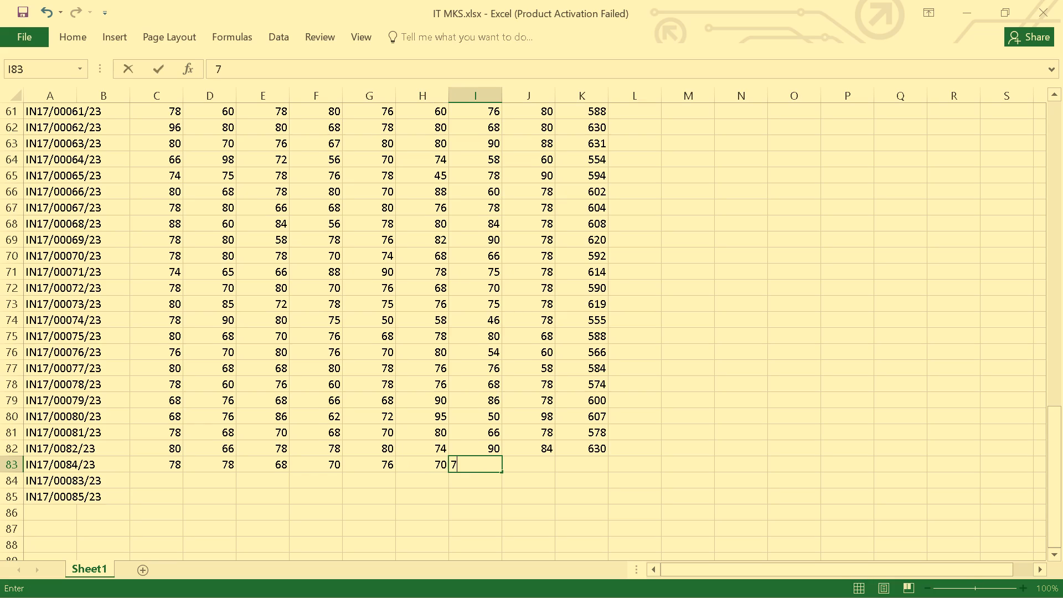
{"action": "key", "text": "4"}
{"action": "key", "text": "Right"}
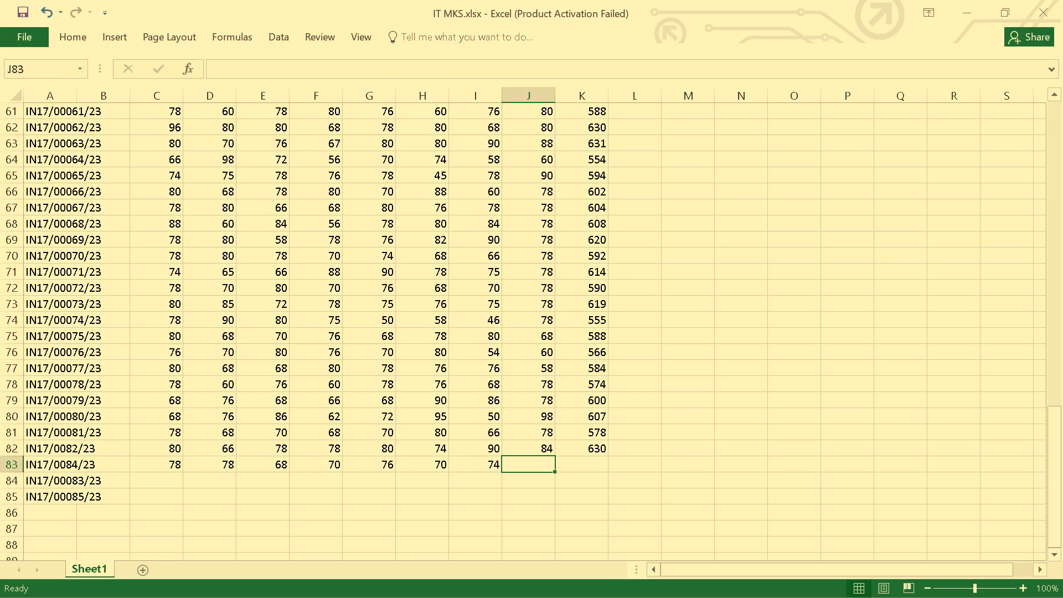
{"action": "type", "text": "90"}
{"action": "key", "text": "Right"}
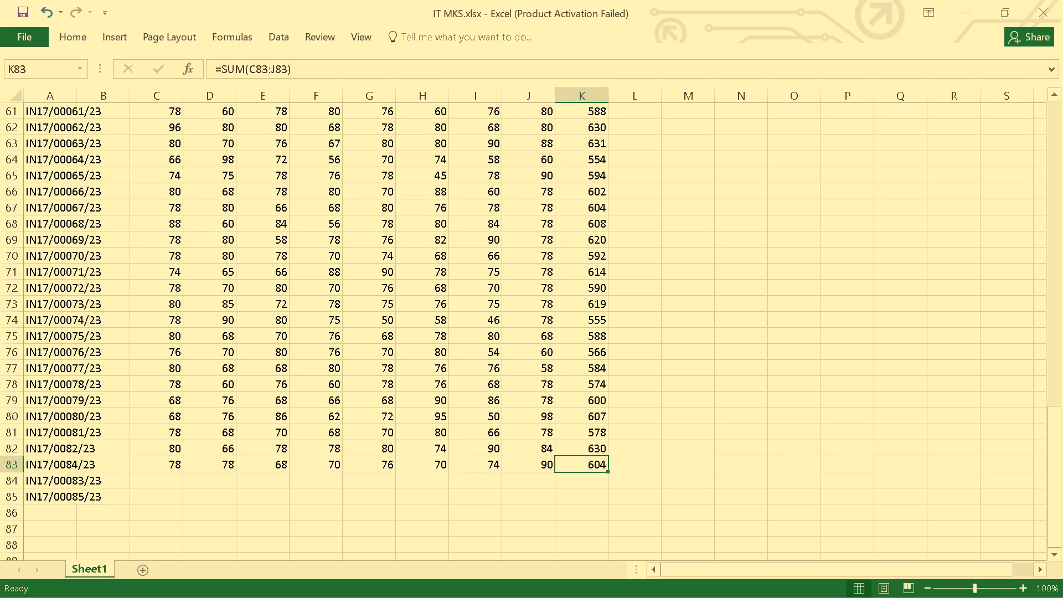
{"action": "left_click", "coordinate": [160, 483]}
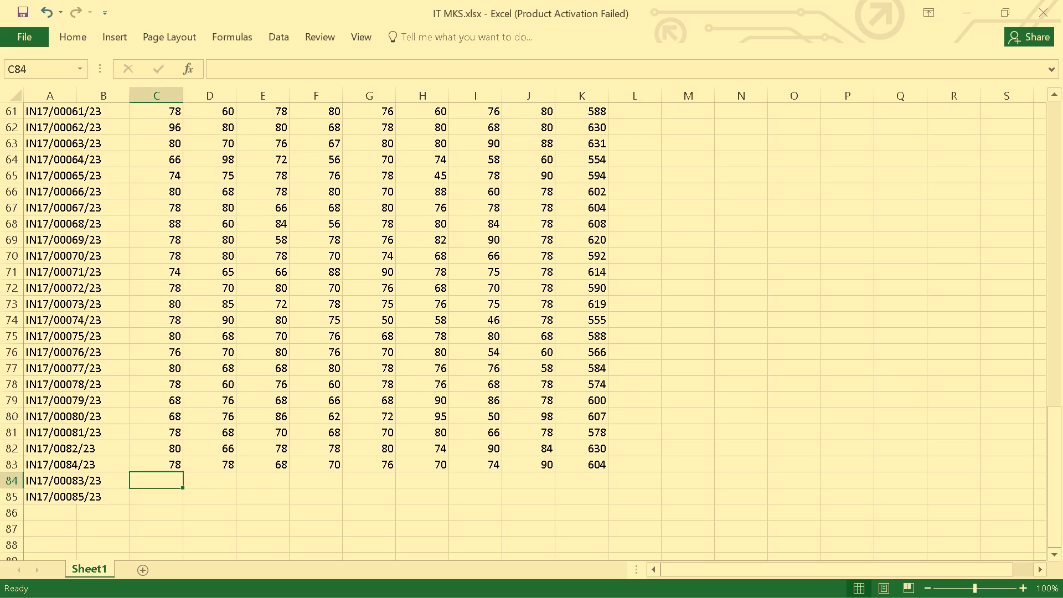
{"action": "key", "text": "7"}
{"action": "key", "text": "5"}
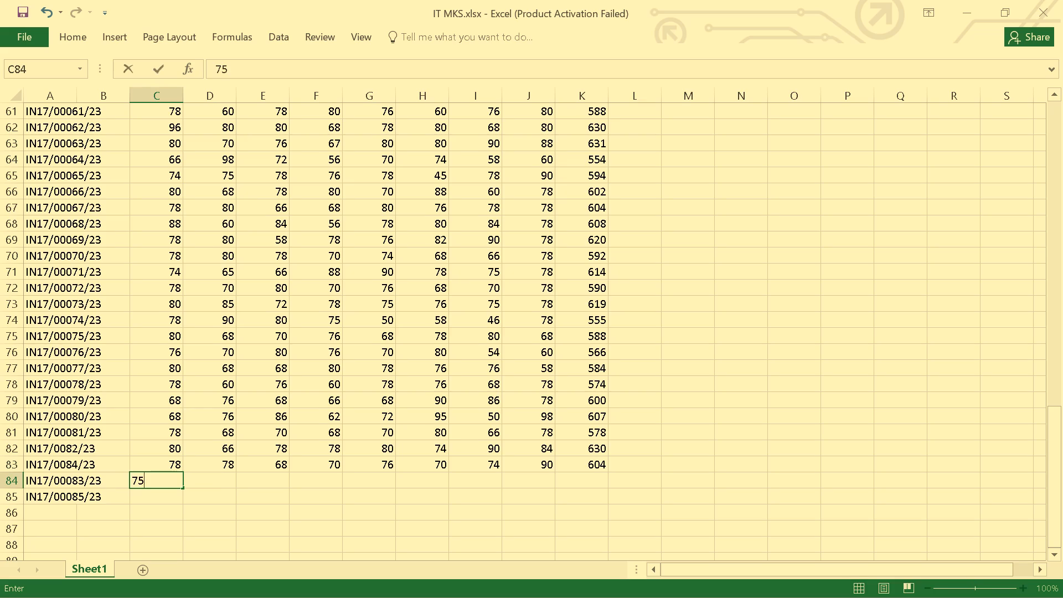
{"action": "key", "text": "Right"}
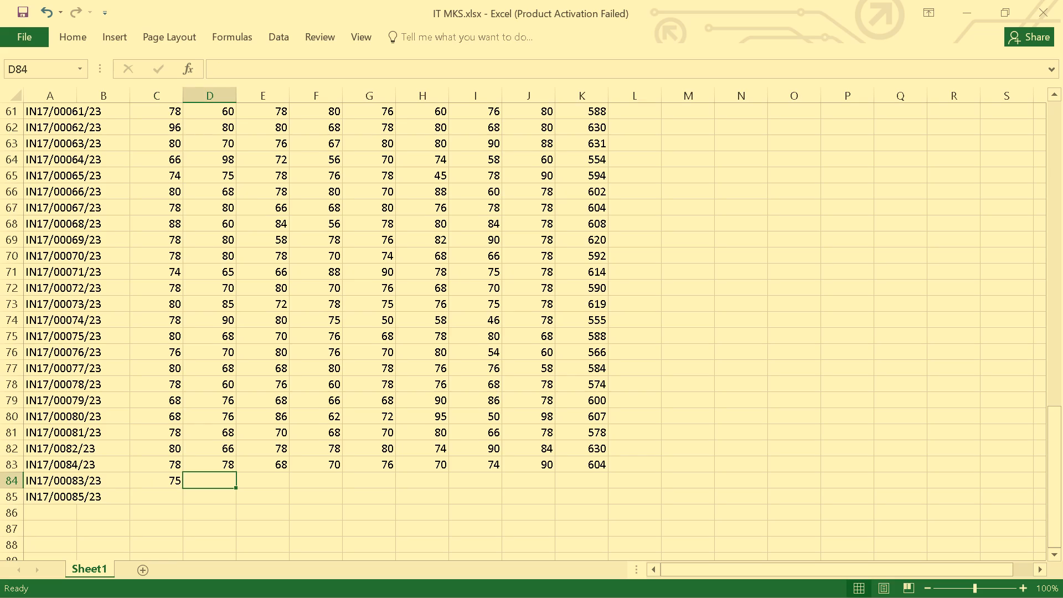
{"action": "type", "text": "58"}
{"action": "key", "text": "Right"}
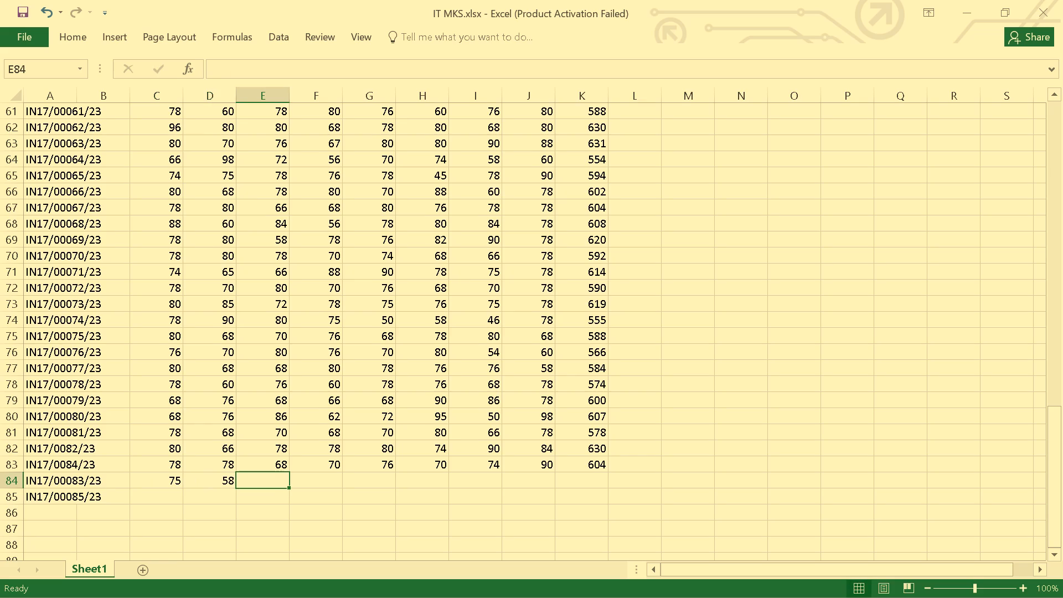
{"action": "key", "text": "9"}
{"action": "key", "text": "0"}
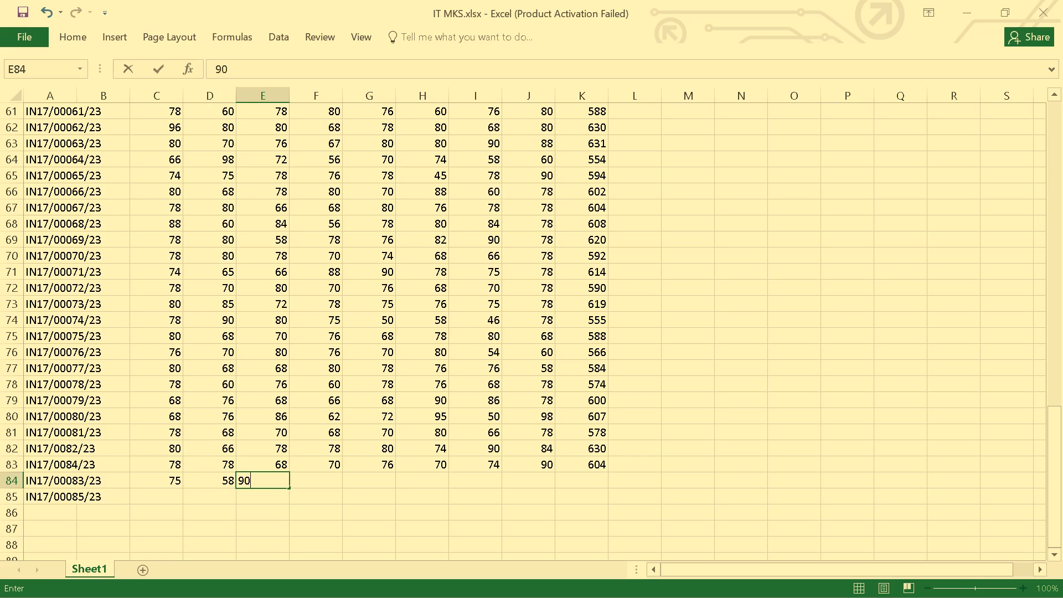
{"action": "key", "text": "Right"}
{"action": "type", "text": "76"}
{"action": "key", "text": "Right"}
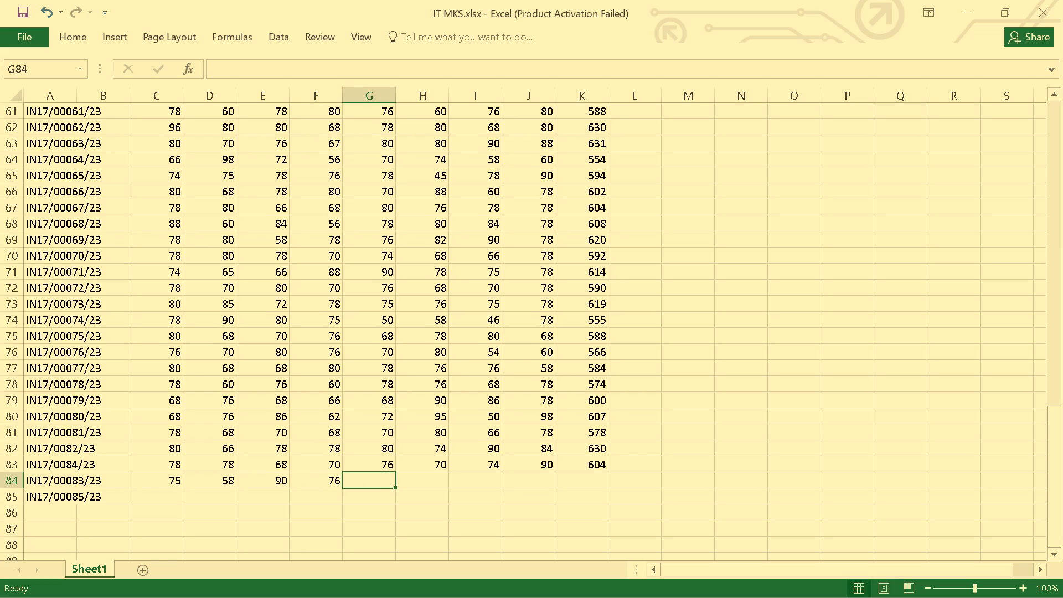
{"action": "key", "text": "8"}
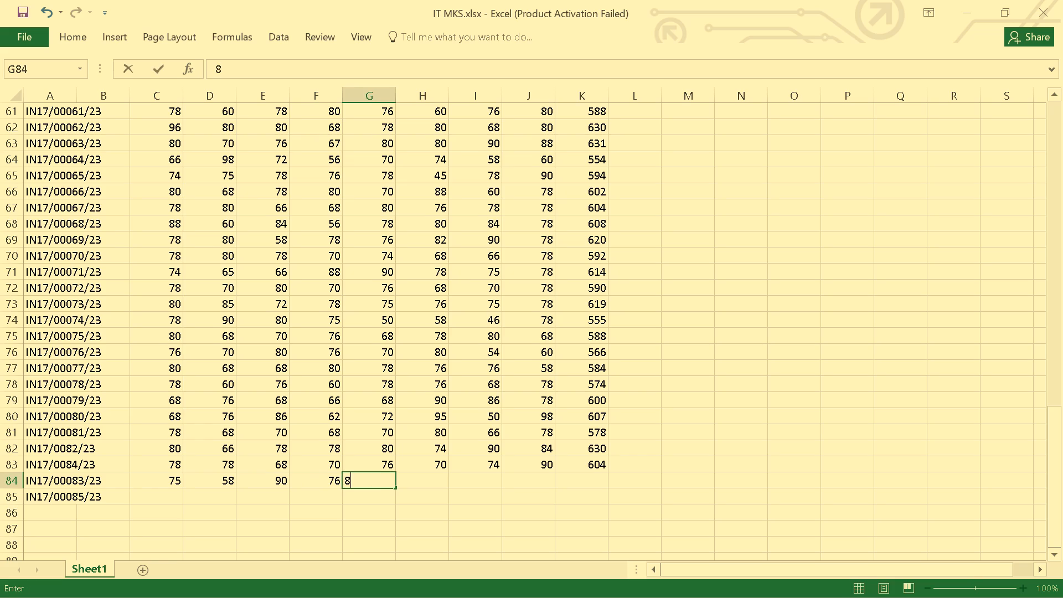
{"action": "key", "text": "6"}
{"action": "key", "text": "Right"}
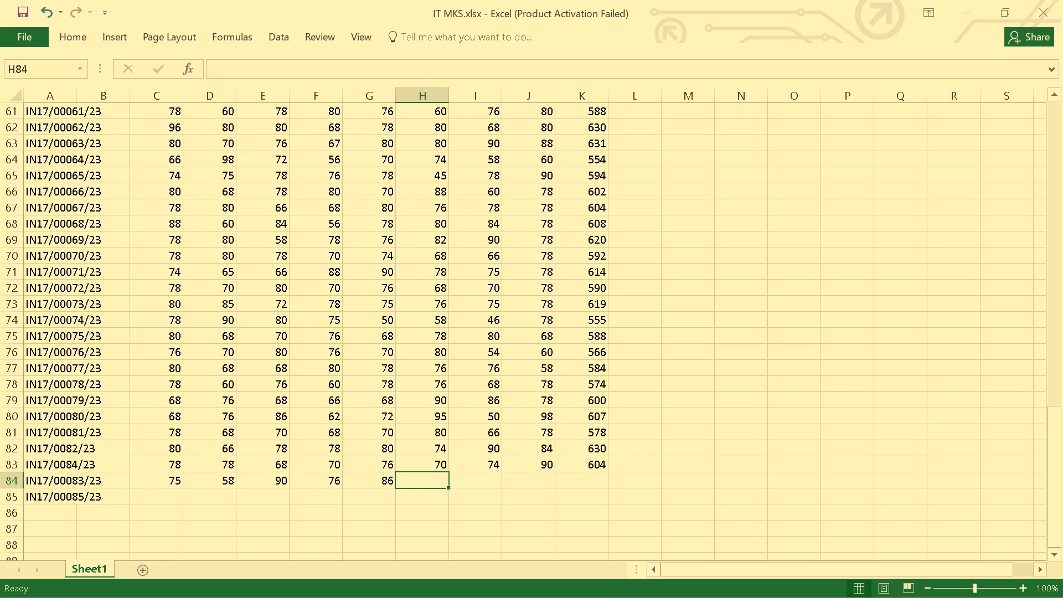
{"action": "key", "text": "8"}
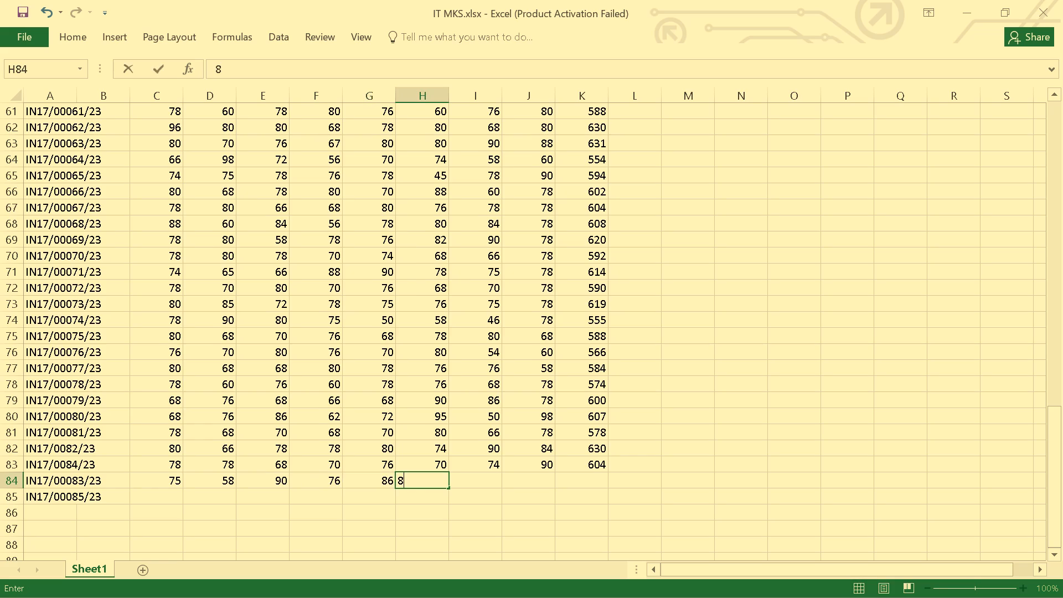
{"action": "key", "text": "2"}
{"action": "key", "text": "Right"}
{"action": "type", "text": "60"}
{"action": "key", "text": "Right"}
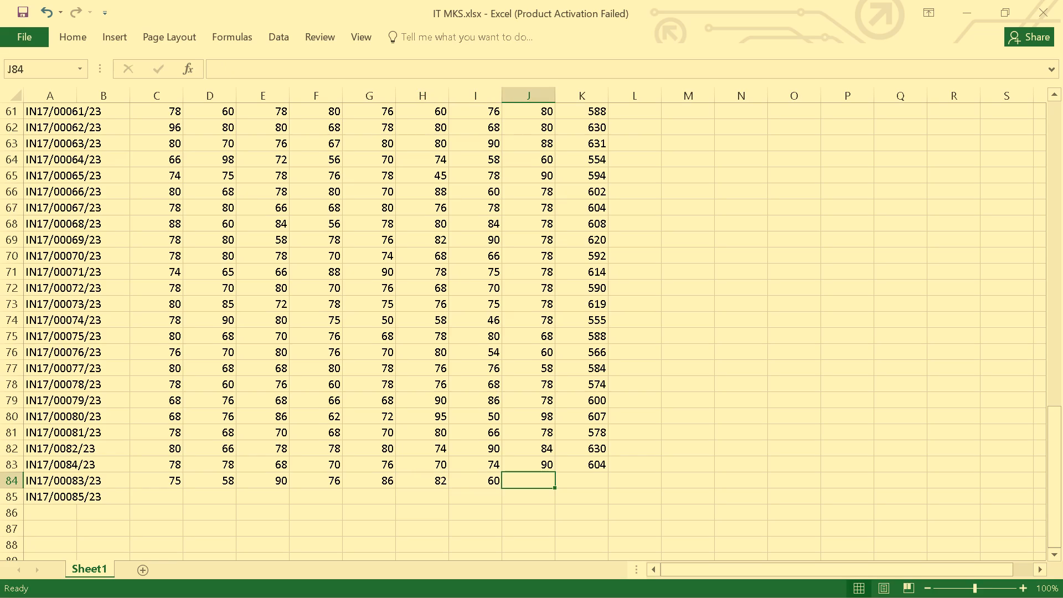
{"action": "type", "text": "70"}
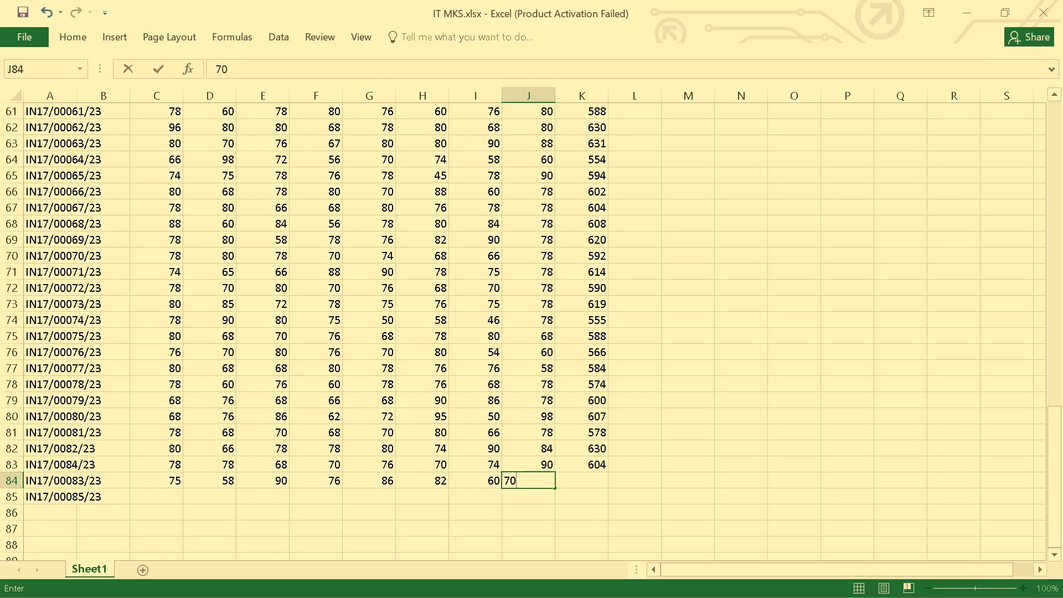
{"action": "key", "text": "Right"}
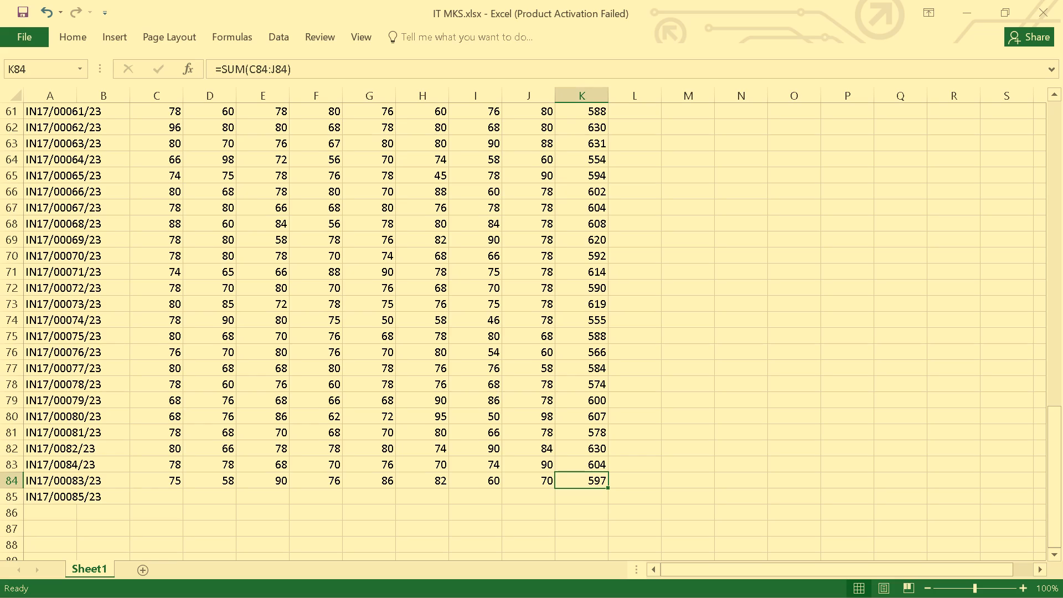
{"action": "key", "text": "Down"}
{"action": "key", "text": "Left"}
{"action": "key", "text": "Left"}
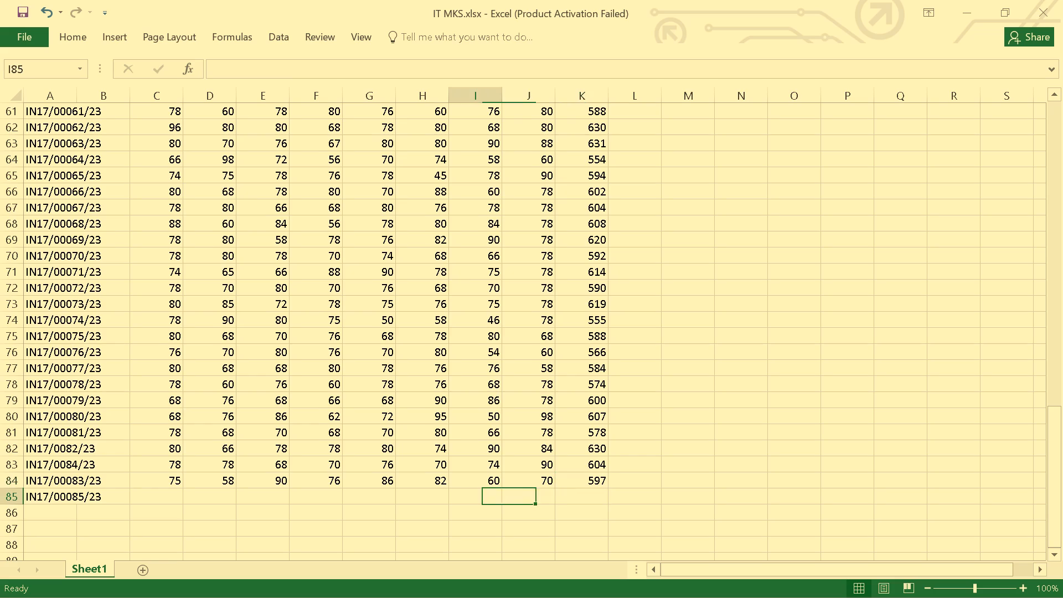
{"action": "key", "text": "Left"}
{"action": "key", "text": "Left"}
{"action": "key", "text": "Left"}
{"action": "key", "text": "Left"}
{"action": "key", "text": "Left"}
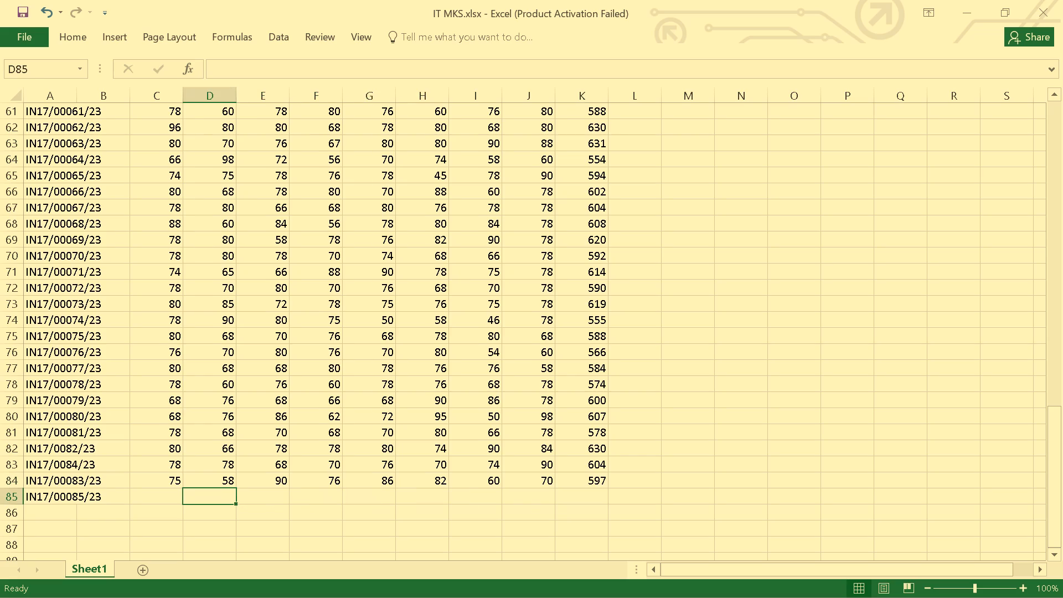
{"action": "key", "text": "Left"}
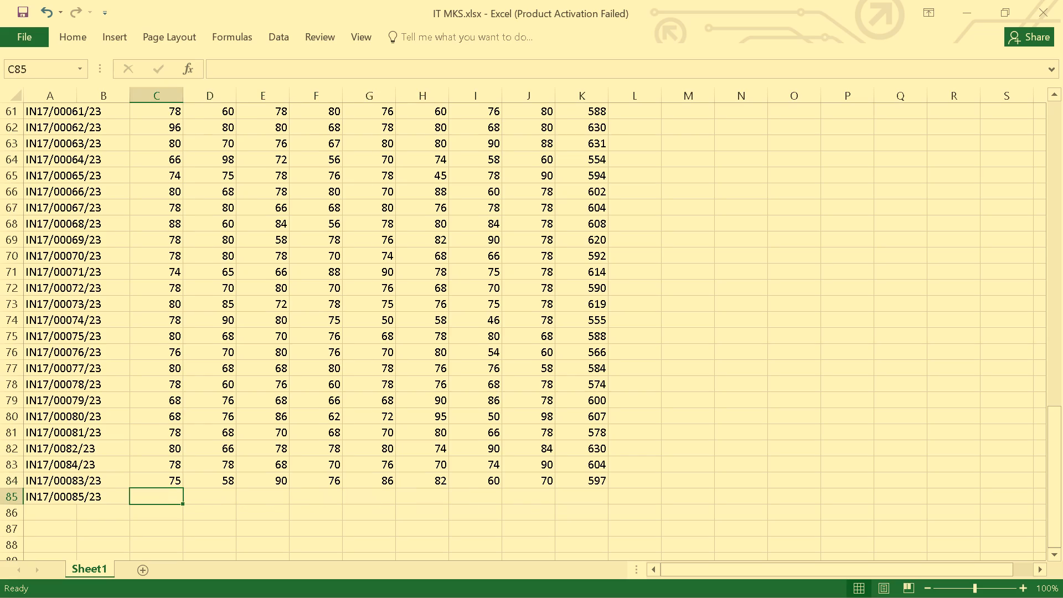
{"action": "left_click", "coordinate": [225, 483]}
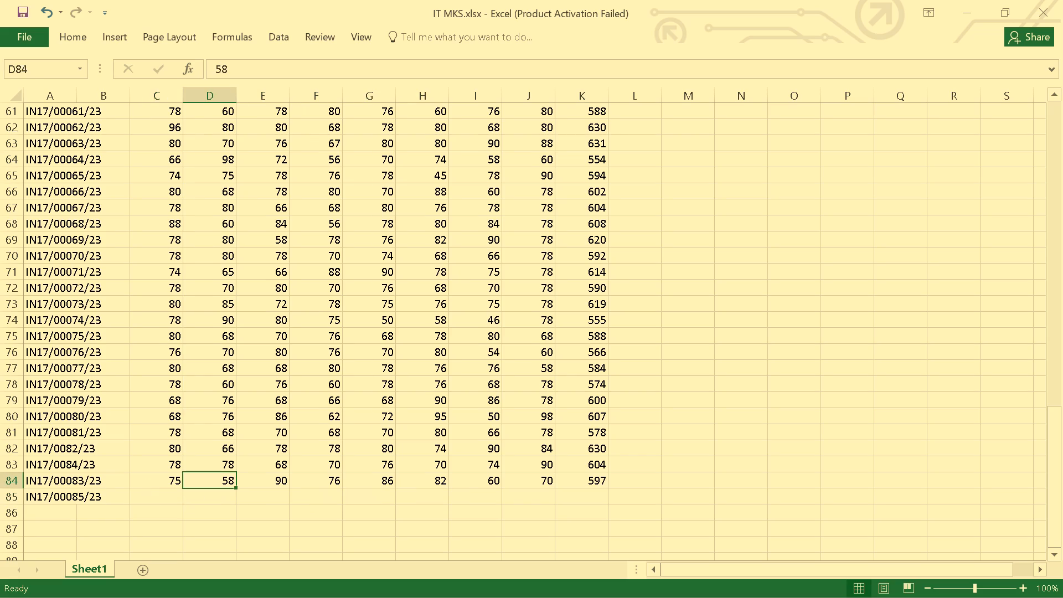
{"action": "key", "text": "BackSpace"}
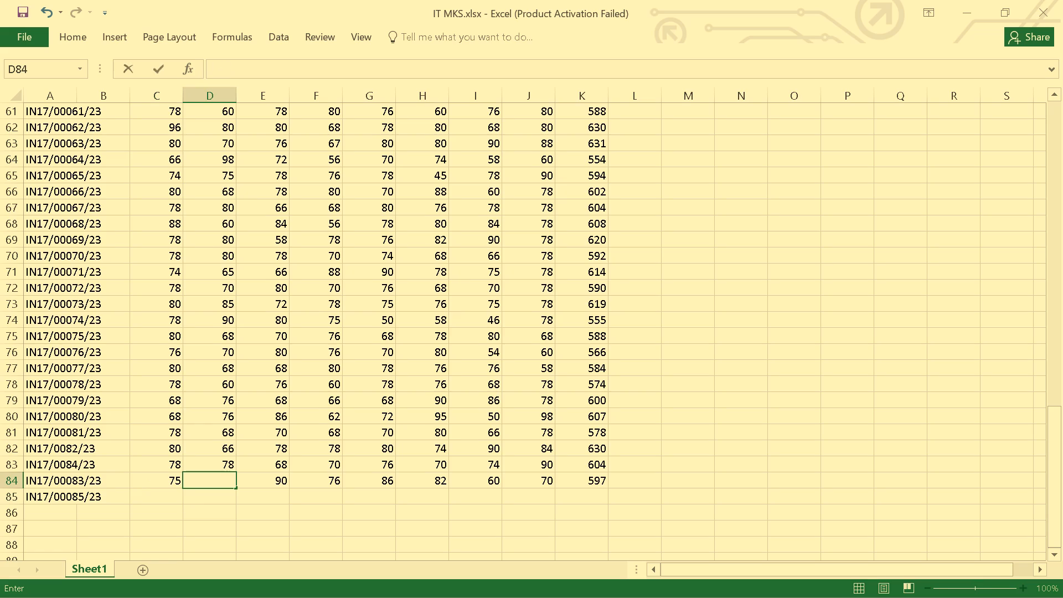
{"action": "key", "text": "6"}
{"action": "key", "text": "6"}
{"action": "key", "text": "Return"}
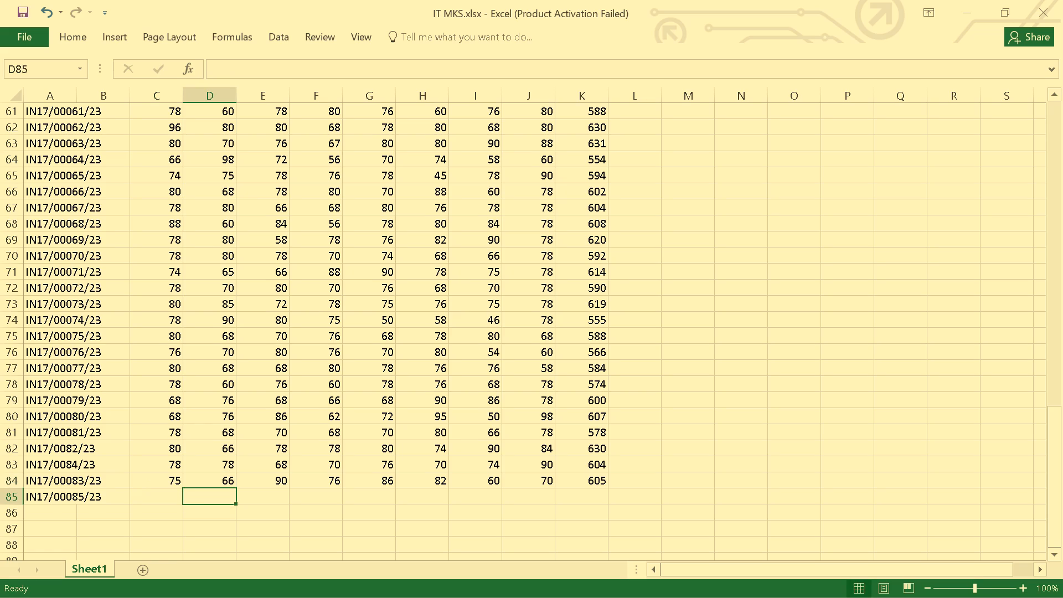
{"action": "left_click", "coordinate": [162, 496]}
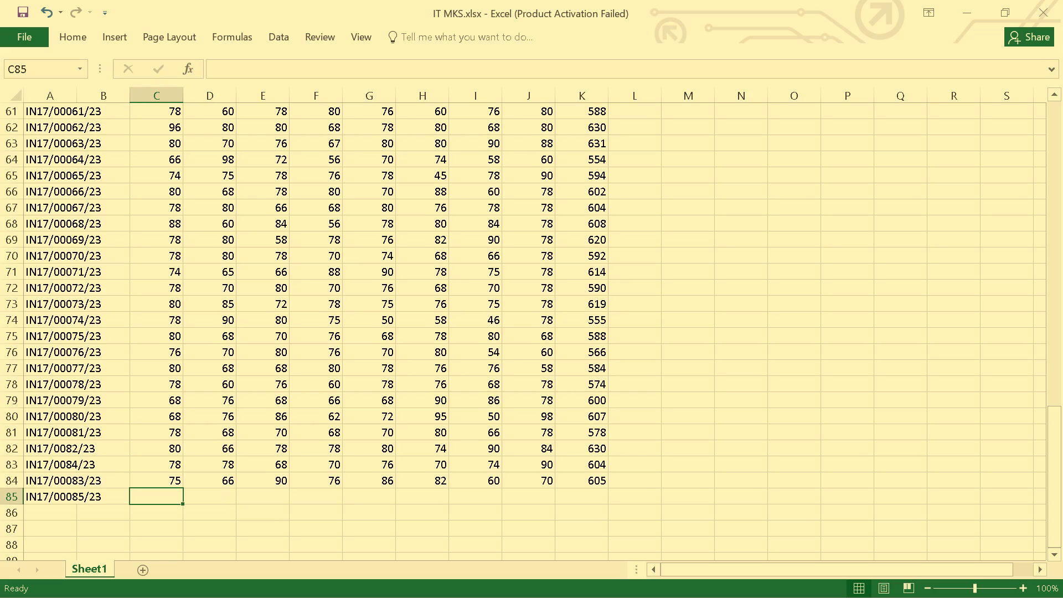
{"action": "key", "text": "7"}
{"action": "key", "text": "6"}
{"action": "key", "text": "Right"}
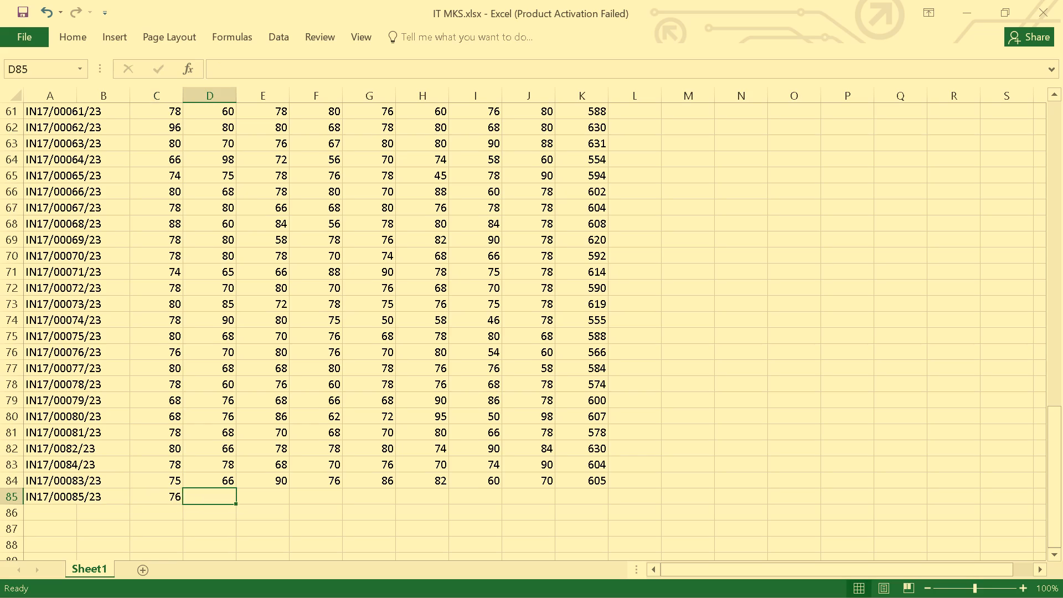
{"action": "type", "text": "80"}
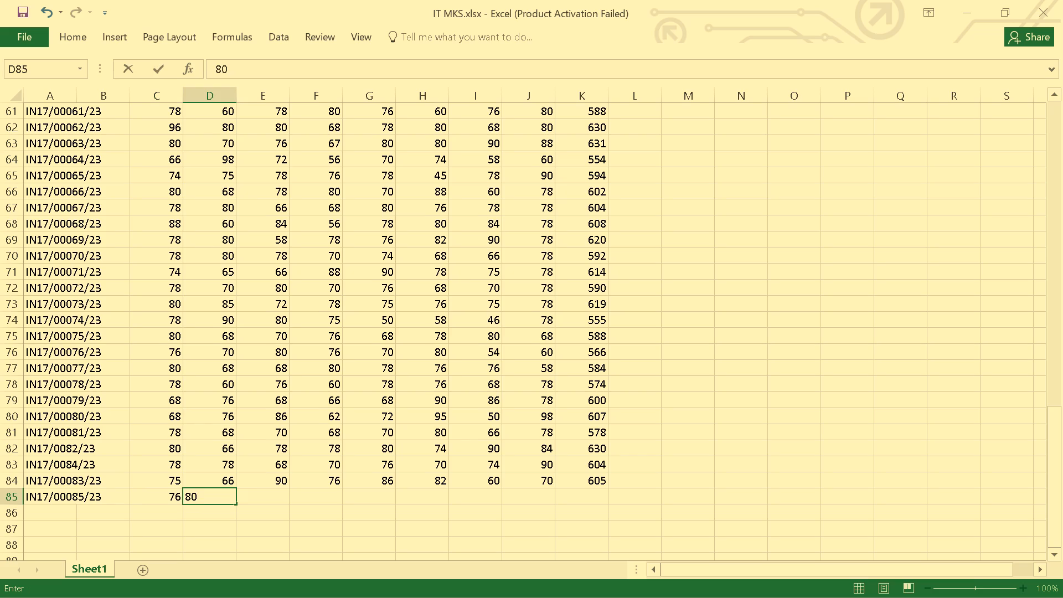
{"action": "key", "text": "Right"}
{"action": "type", "text": "90"}
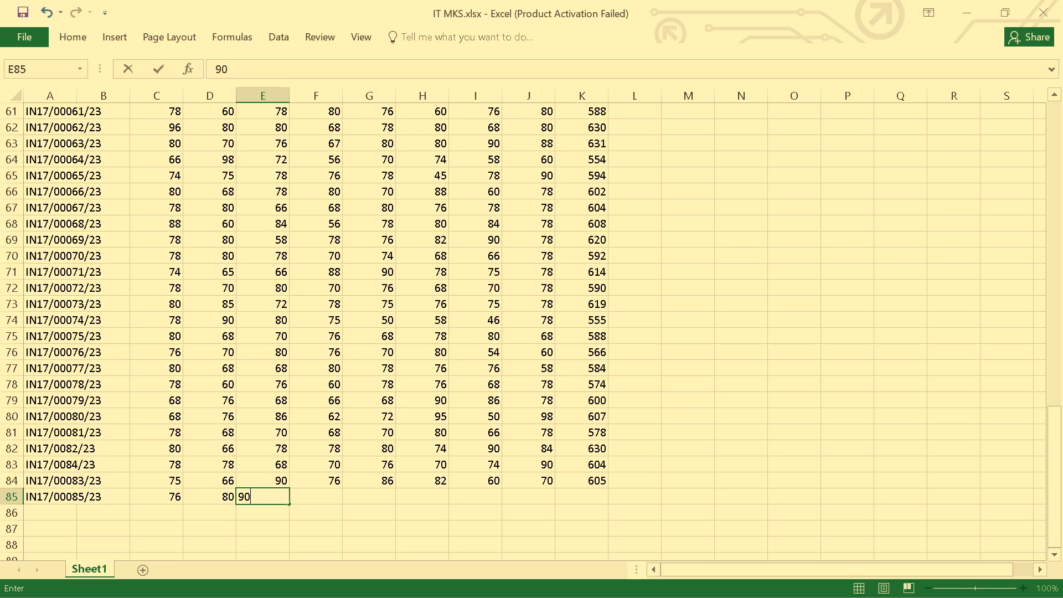
{"action": "key", "text": "Right"}
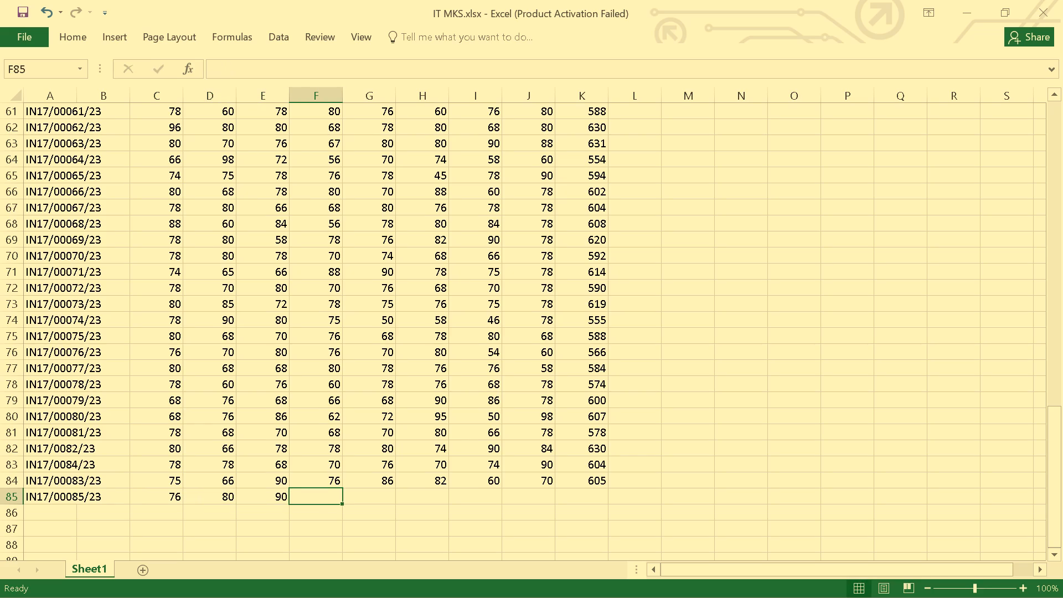
{"action": "type", "text": "66"}
{"action": "key", "text": "Right"}
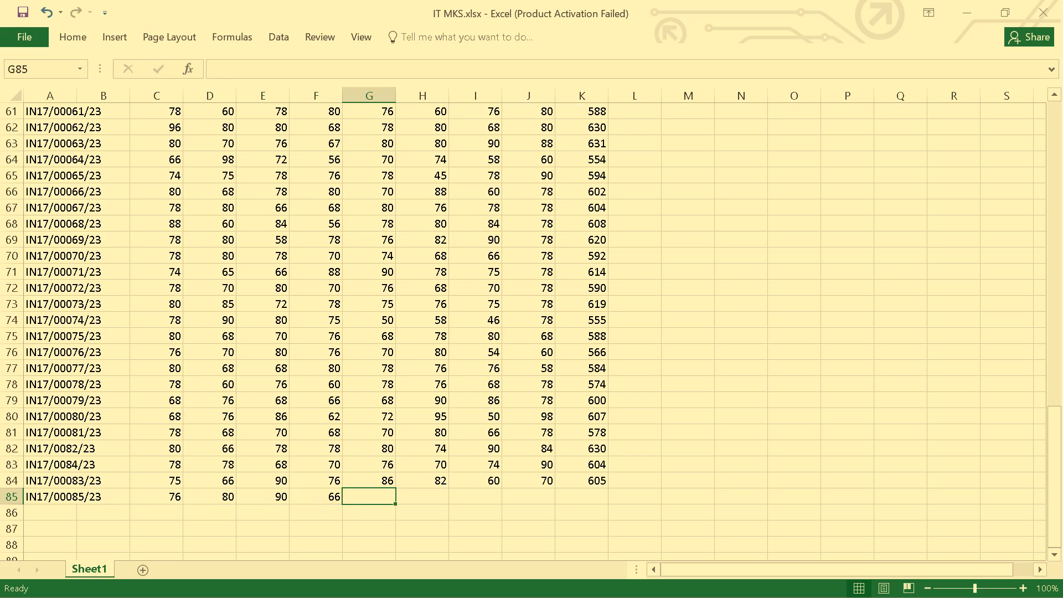
{"action": "type", "text": "58"}
{"action": "key", "text": "Right"}
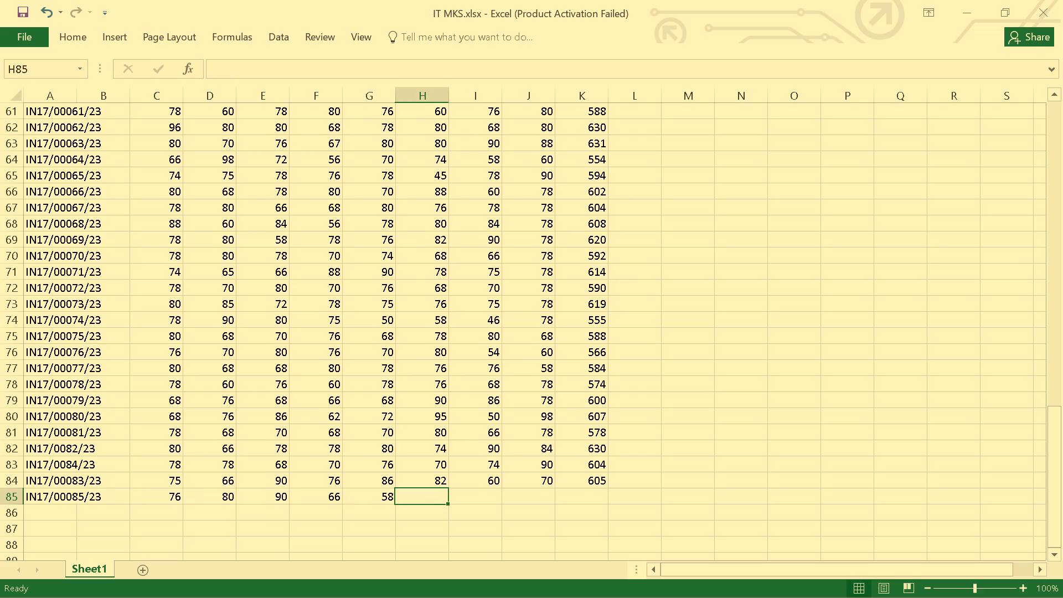
{"action": "key", "text": "6"}
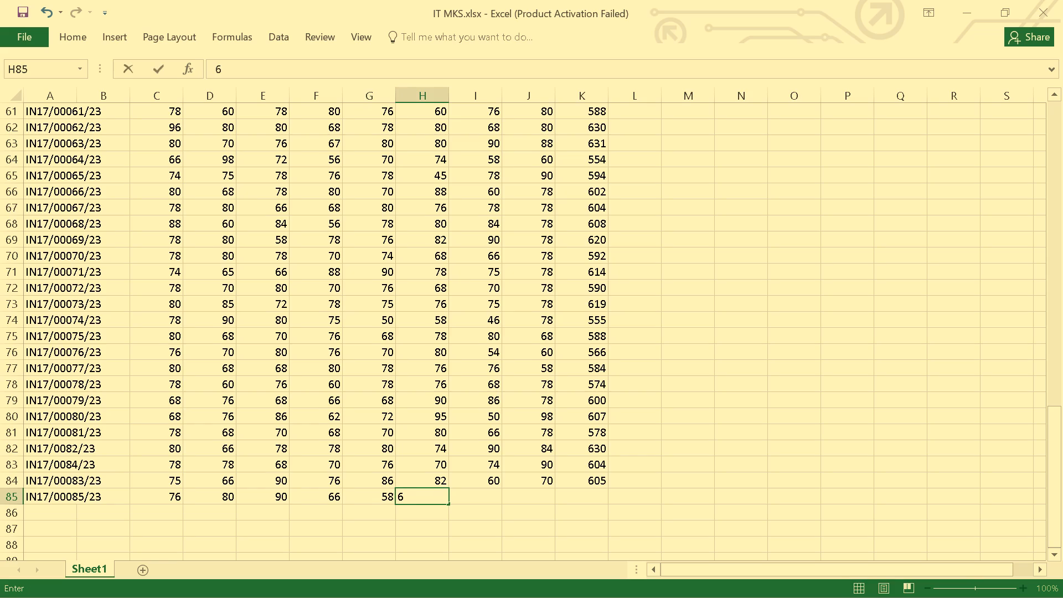
{"action": "key", "text": "8"}
{"action": "key", "text": "Right"}
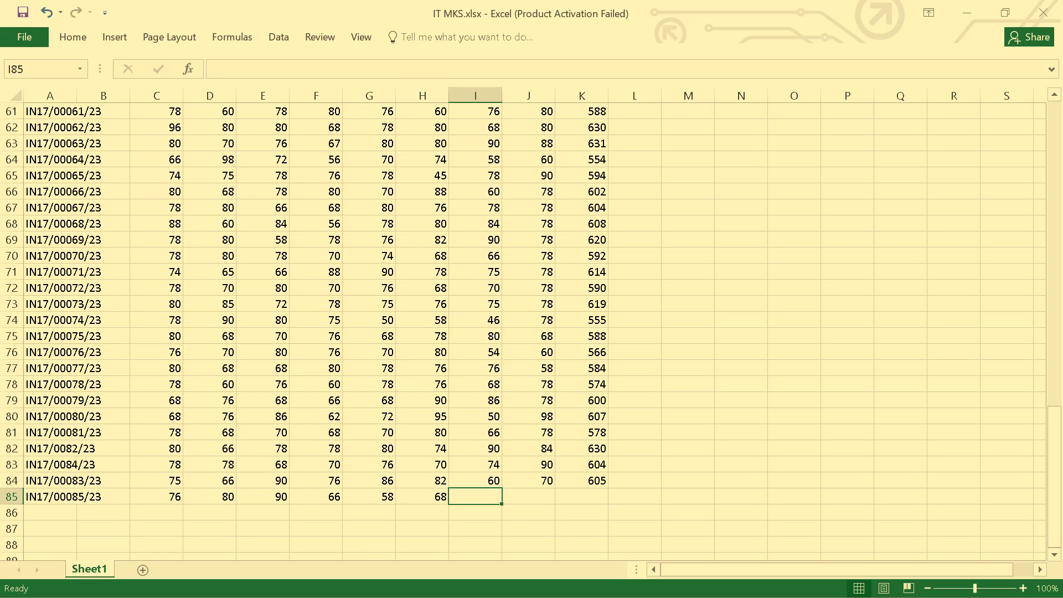
{"action": "type", "text": "78"}
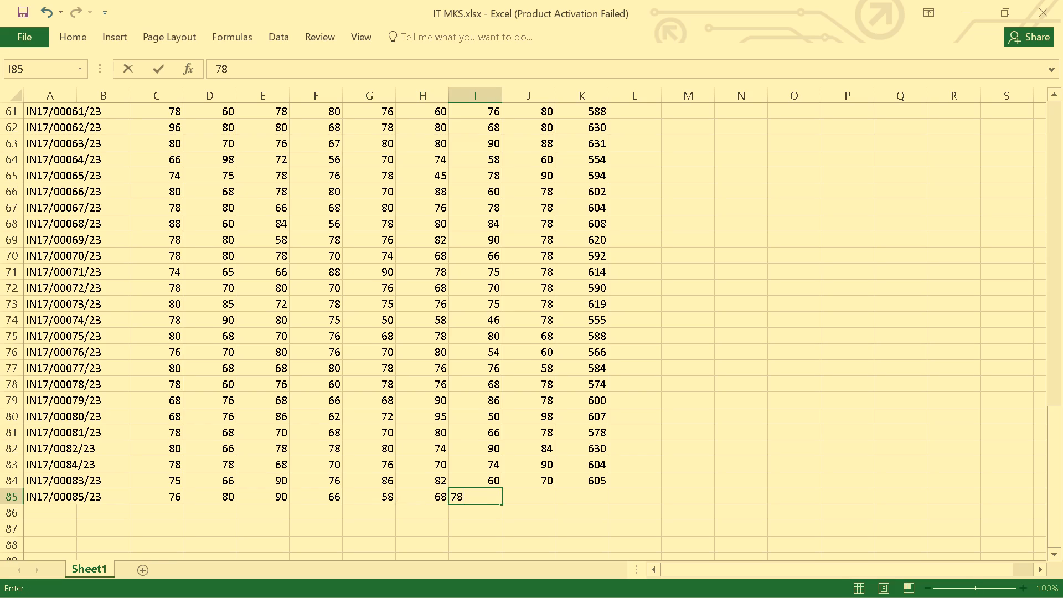
{"action": "key", "text": "Right"}
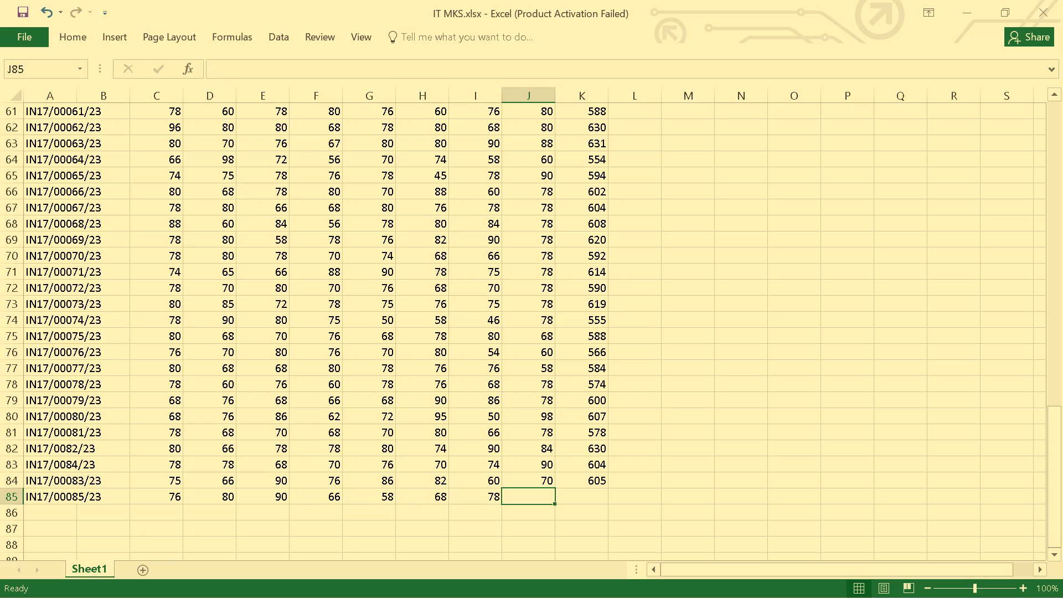
{"action": "type", "text": "60"}
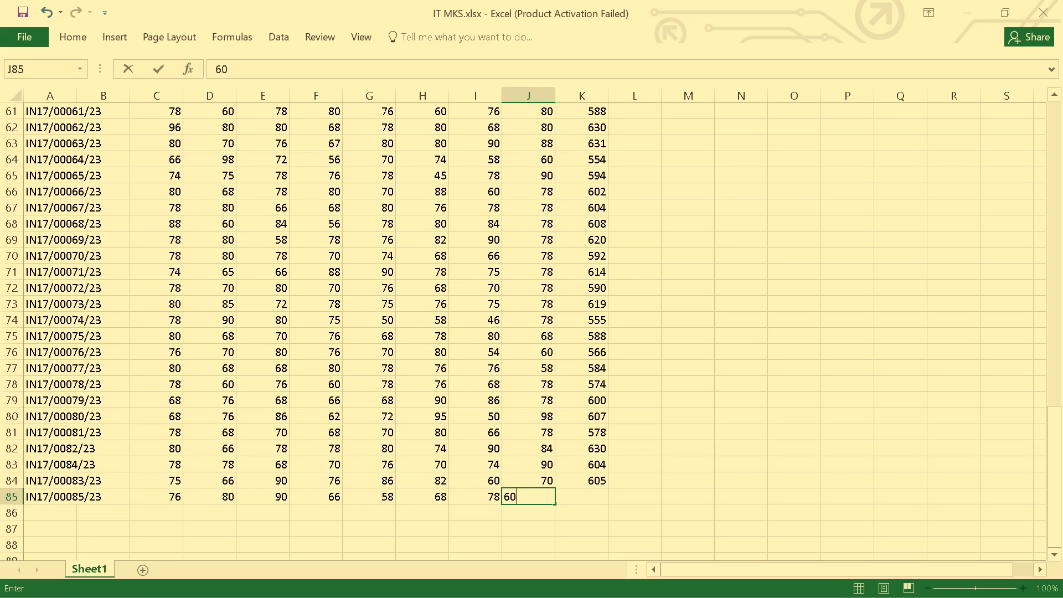
{"action": "key", "text": "Right"}
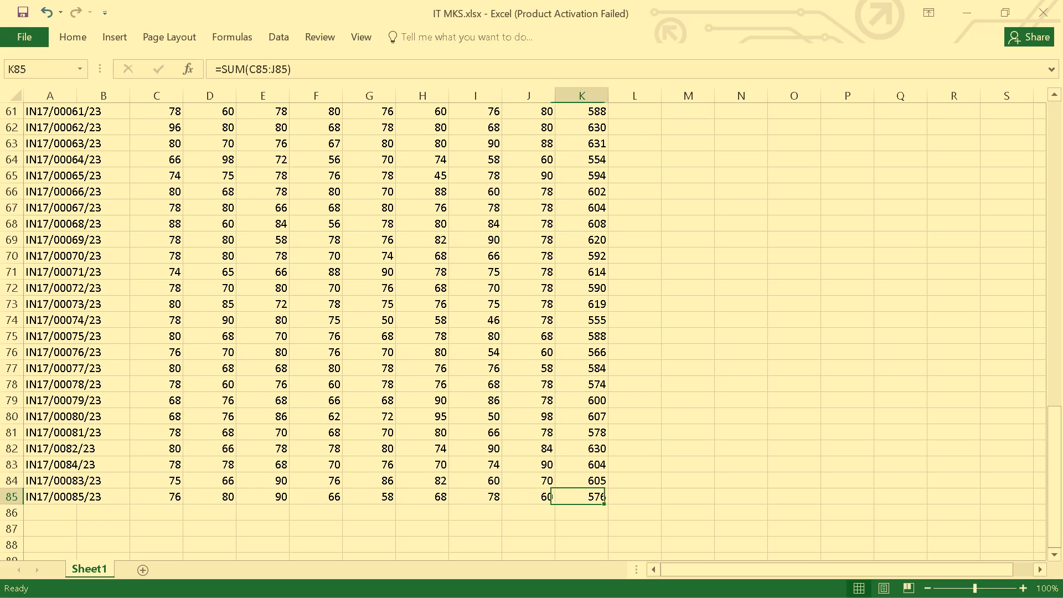
Review the student rows and their marks through the sheet down to the last entry in row 85.
{"action": "scroll", "coordinate": [162, 496], "scroll_direction": "down", "scroll_amount": 2}
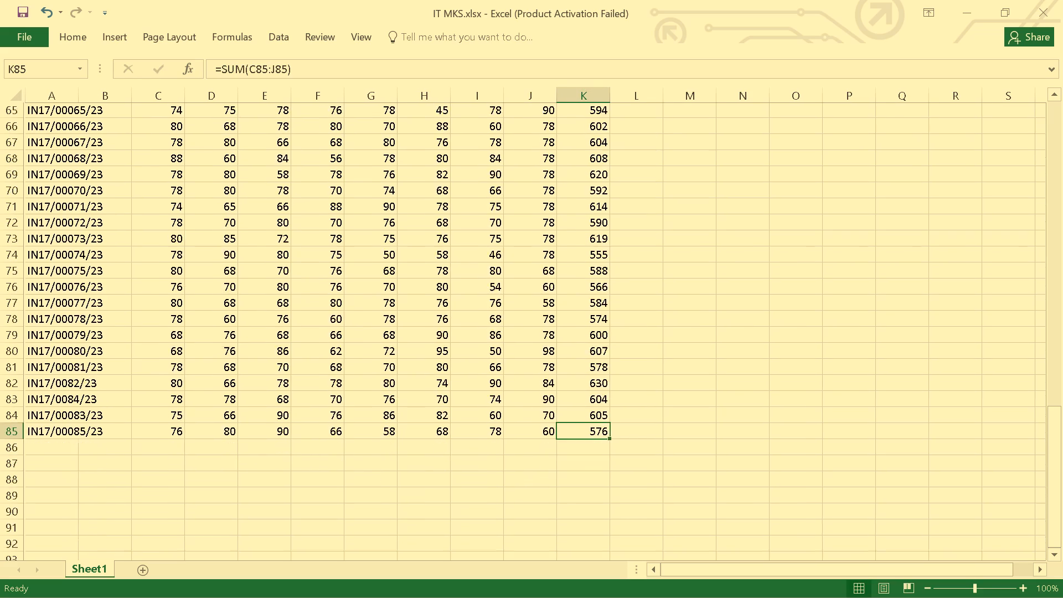
{"action": "scroll", "coordinate": [162, 496], "scroll_direction": "down", "scroll_amount": 1}
{"action": "scroll", "coordinate": [162, 496], "scroll_direction": "up", "scroll_amount": 5}
{"action": "left_click", "coordinate": [162, 496]}
{"action": "scroll", "coordinate": [162, 496], "scroll_direction": "up", "scroll_amount": 4}
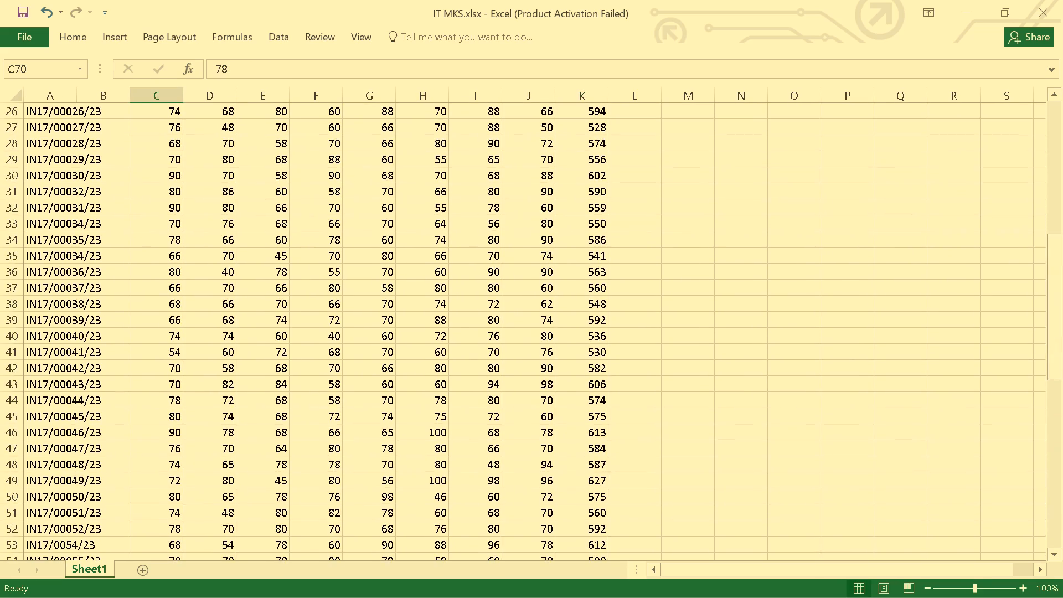
{"action": "scroll", "coordinate": [162, 496], "scroll_direction": "up", "scroll_amount": 8}
{"action": "scroll", "coordinate": [162, 496], "scroll_direction": "down", "scroll_amount": 5}
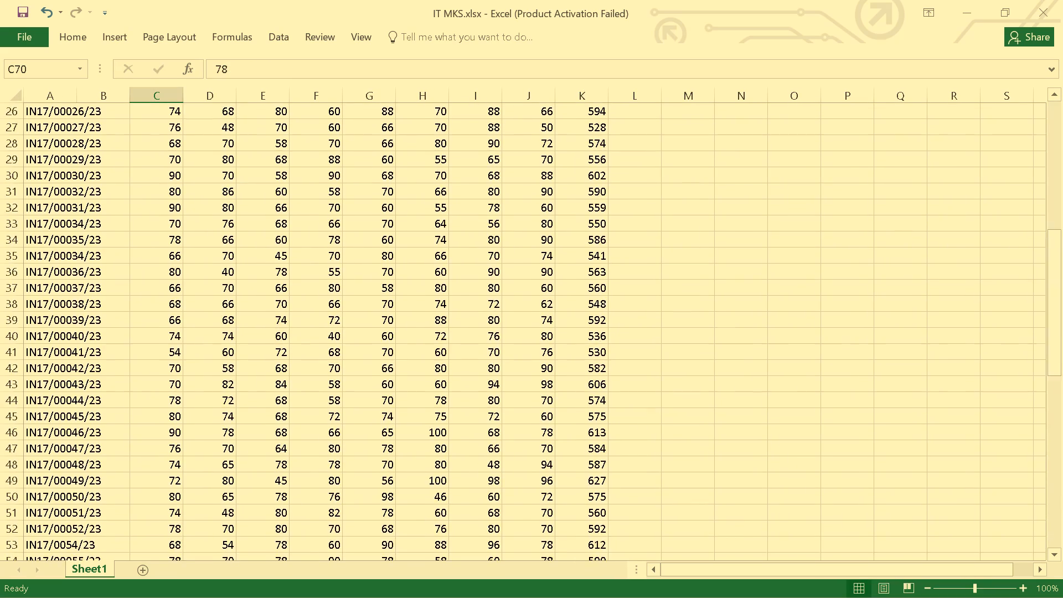
{"action": "scroll", "coordinate": [162, 496], "scroll_direction": "down", "scroll_amount": 7}
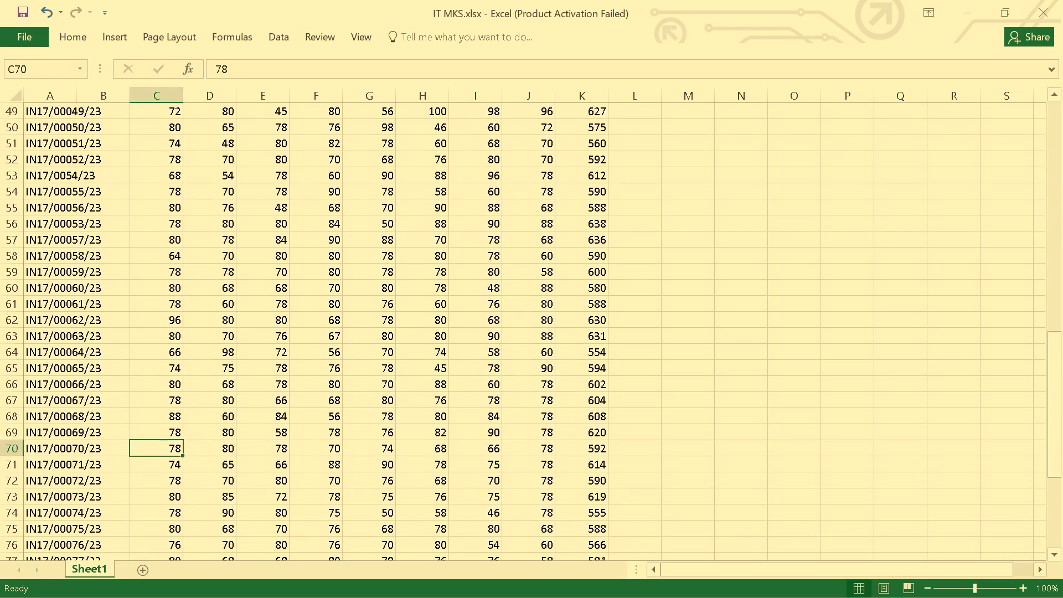
{"action": "scroll", "coordinate": [162, 496], "scroll_direction": "down", "scroll_amount": 4}
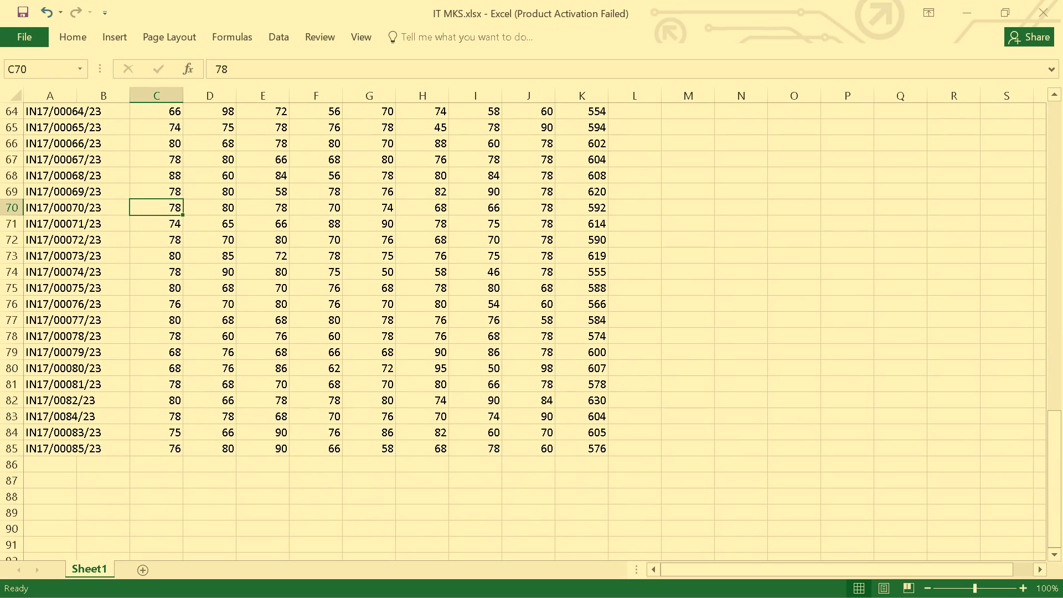
Save the IT MKS.xlsx workbook.
{"action": "key", "text": "ctrl+s"}
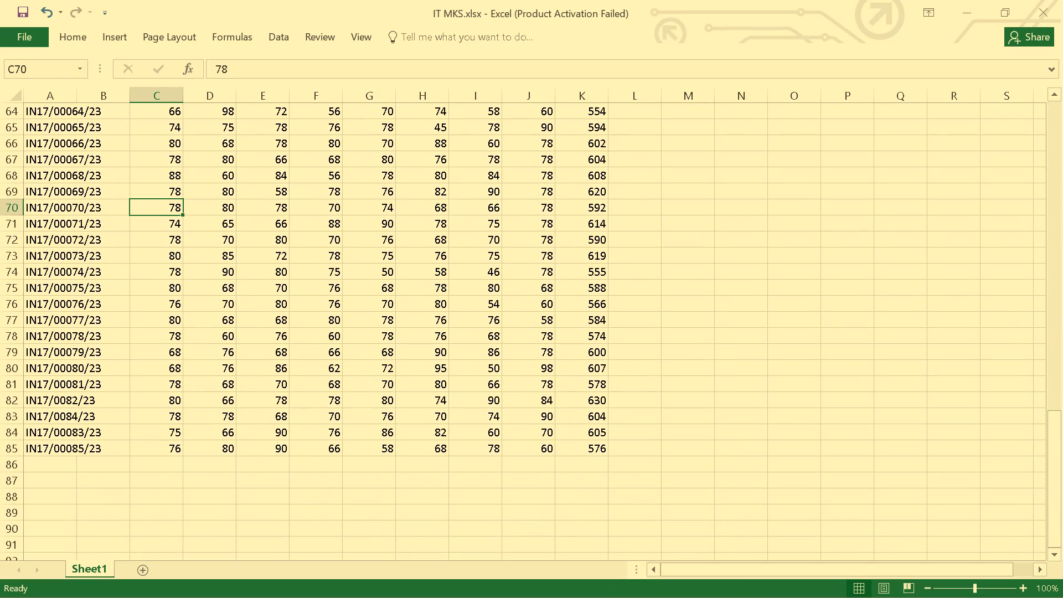